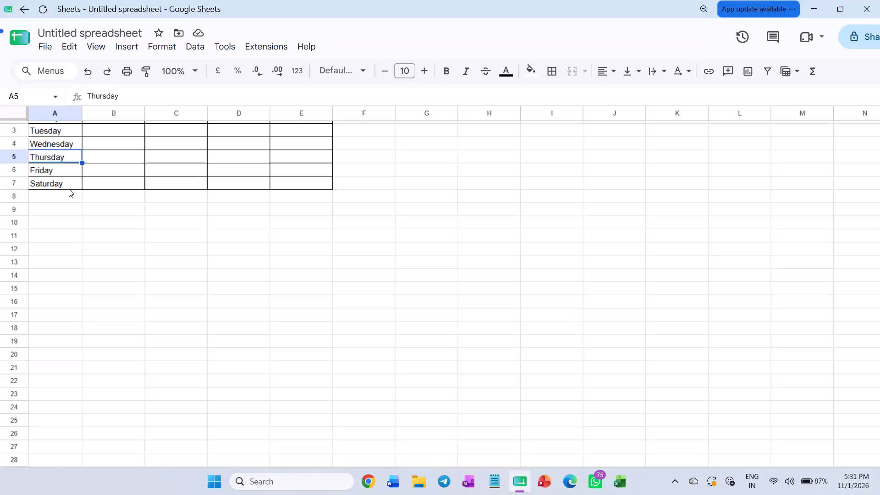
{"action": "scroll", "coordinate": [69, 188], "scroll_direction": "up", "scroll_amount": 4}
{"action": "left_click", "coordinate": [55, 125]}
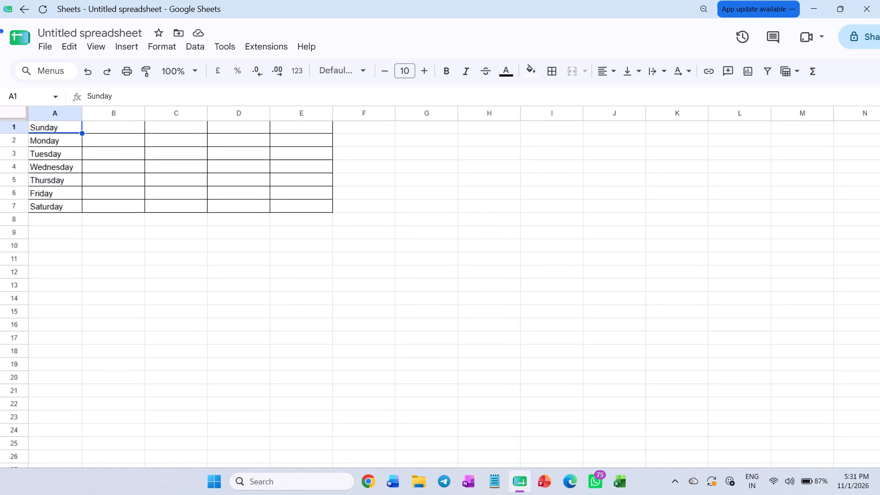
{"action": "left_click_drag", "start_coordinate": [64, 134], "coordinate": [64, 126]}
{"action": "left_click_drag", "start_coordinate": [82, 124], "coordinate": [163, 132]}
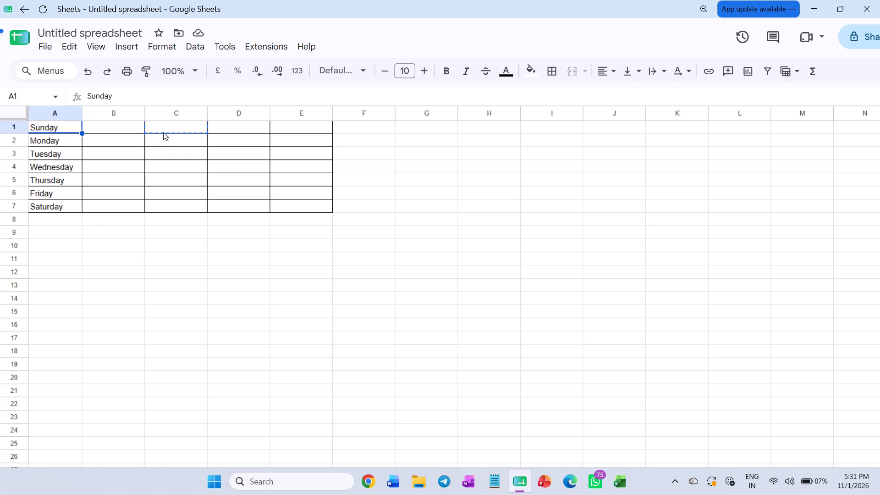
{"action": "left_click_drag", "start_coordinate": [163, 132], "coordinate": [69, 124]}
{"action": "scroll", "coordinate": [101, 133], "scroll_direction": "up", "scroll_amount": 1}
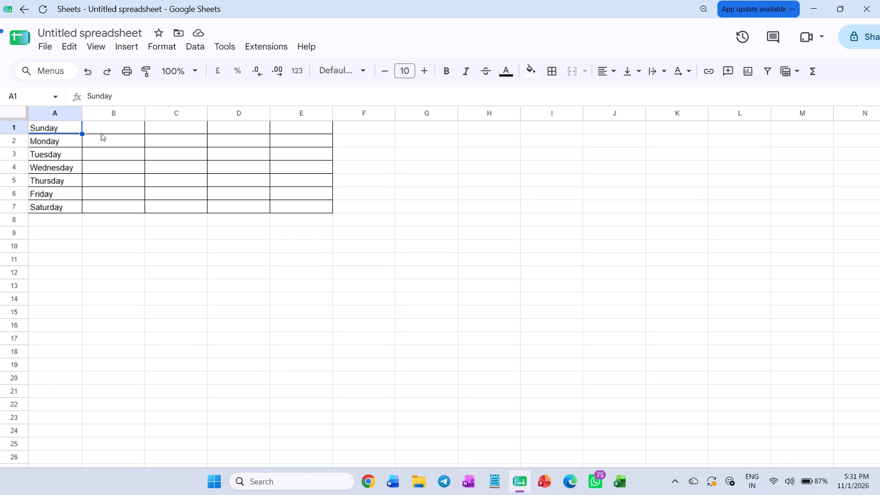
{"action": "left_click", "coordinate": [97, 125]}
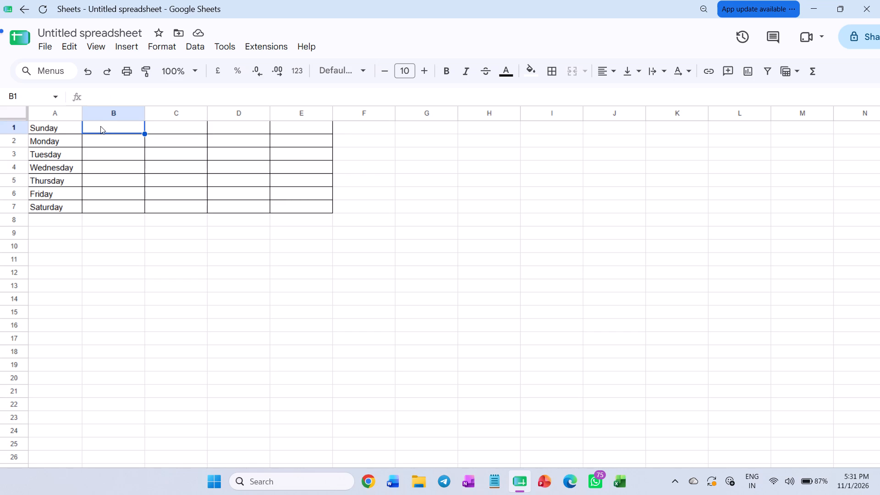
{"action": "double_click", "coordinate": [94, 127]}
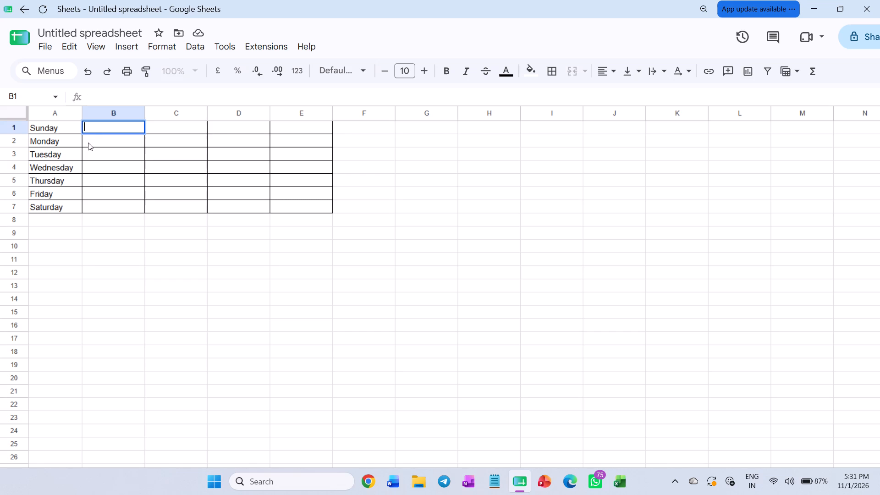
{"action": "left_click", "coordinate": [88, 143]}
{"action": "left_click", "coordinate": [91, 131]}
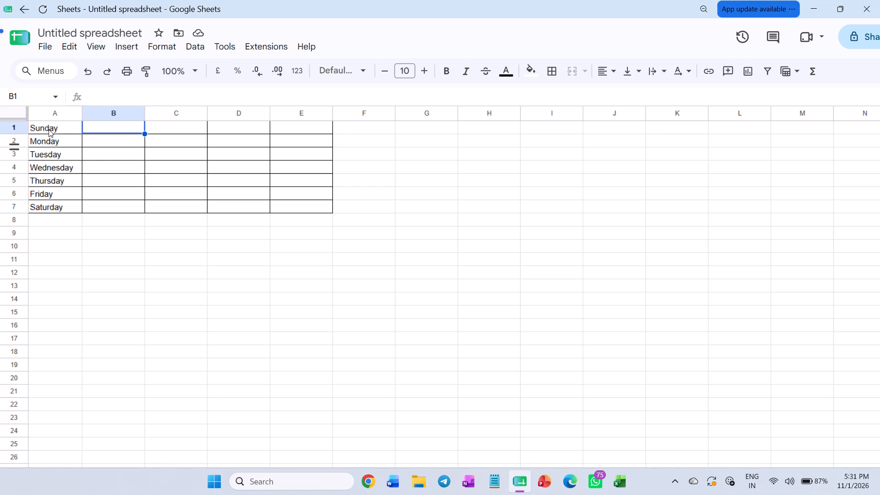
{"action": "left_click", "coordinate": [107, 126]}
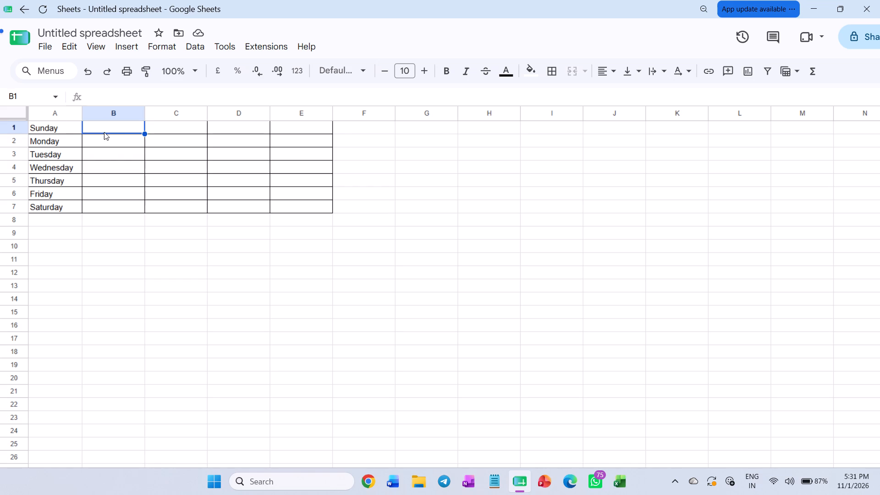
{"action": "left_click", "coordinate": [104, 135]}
Increase the font size of the weekday names in A1:A7 to 26.
{"action": "left_click", "coordinate": [62, 125]}
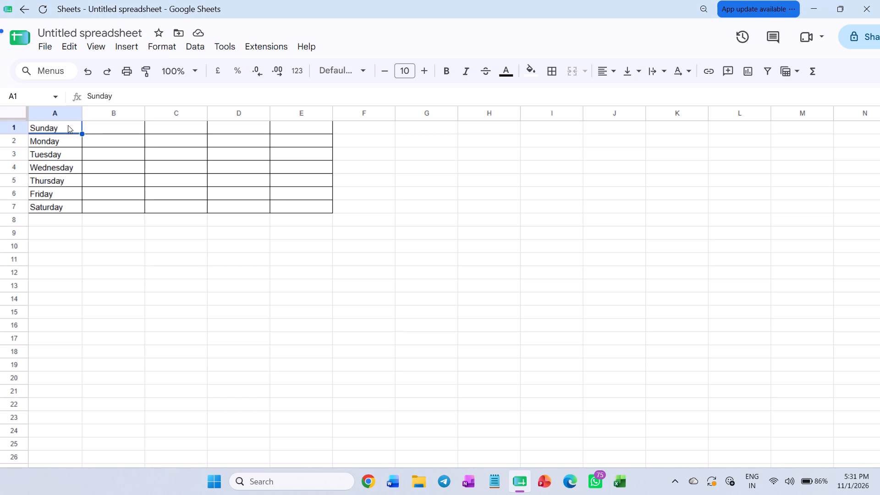
{"action": "left_click_drag", "start_coordinate": [68, 125], "coordinate": [62, 214]}
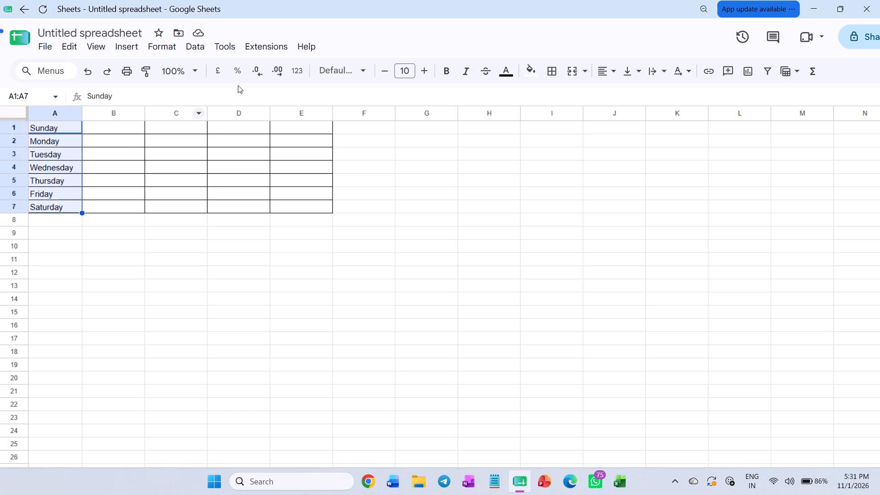
{"action": "triple_click", "coordinate": [423, 68]}
{"action": "double_click", "coordinate": [423, 68]}
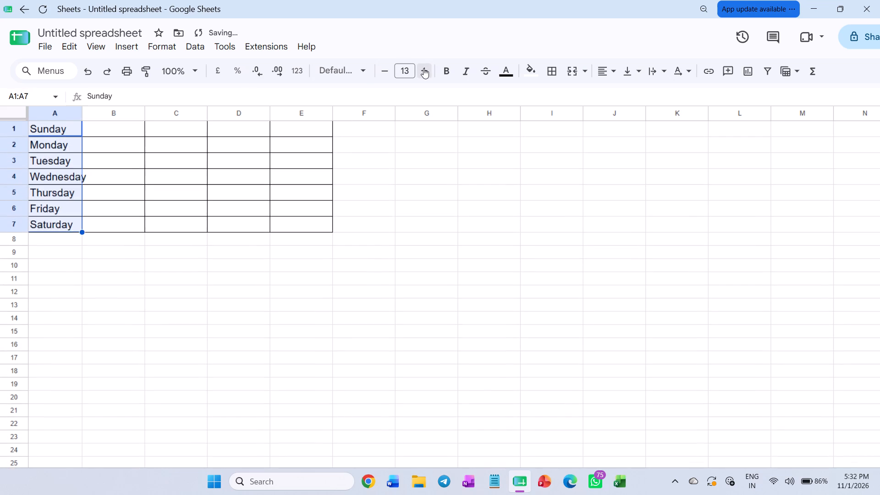
{"action": "left_click", "coordinate": [423, 68]}
{"action": "double_click", "coordinate": [423, 68]}
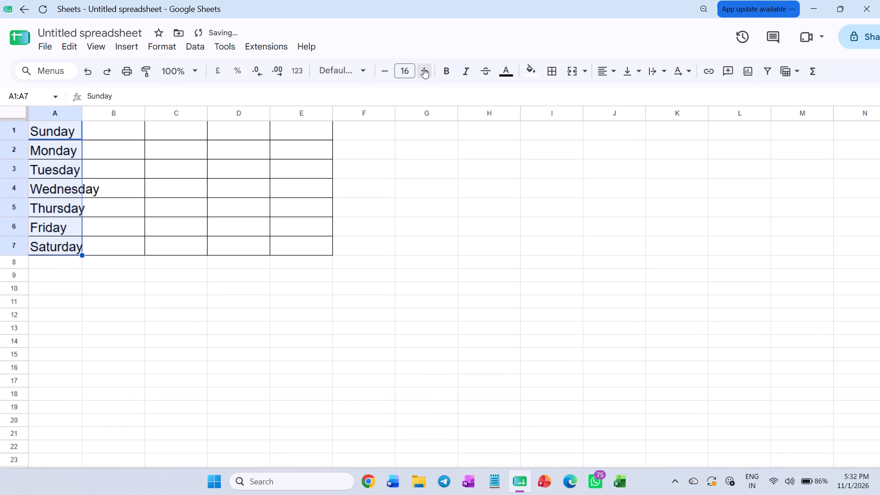
{"action": "triple_click", "coordinate": [423, 68]}
{"action": "triple_click", "coordinate": [423, 68]}
{"action": "double_click", "coordinate": [423, 68]}
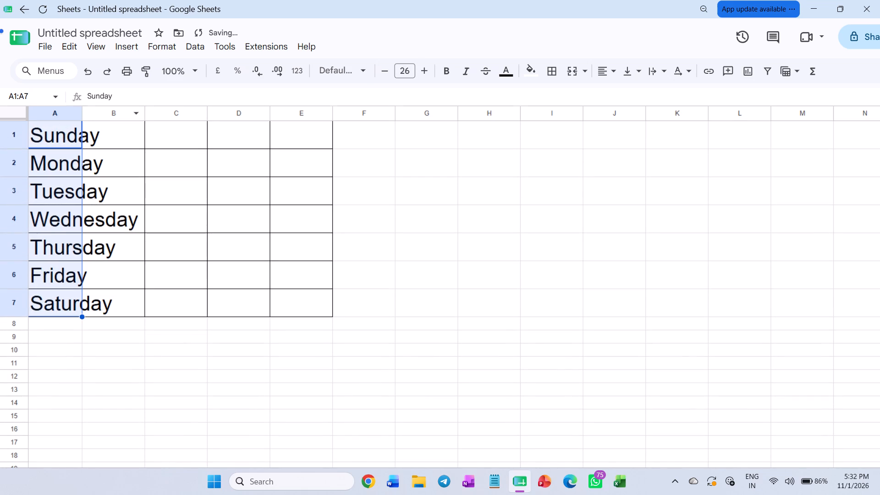
Widen column A so that the longest weekday name, Wednesday, fits inside its cell.
{"action": "left_click_drag", "start_coordinate": [82, 110], "coordinate": [139, 112]}
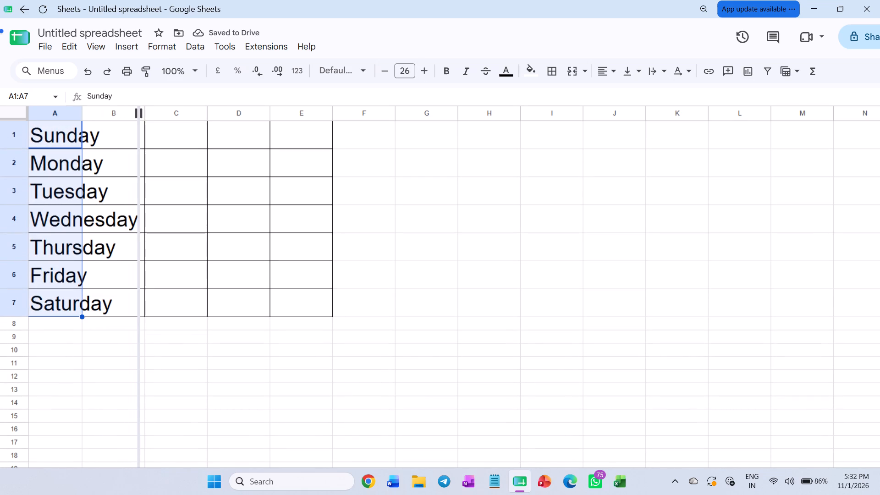
{"action": "left_click_drag", "start_coordinate": [139, 112], "coordinate": [143, 112]}
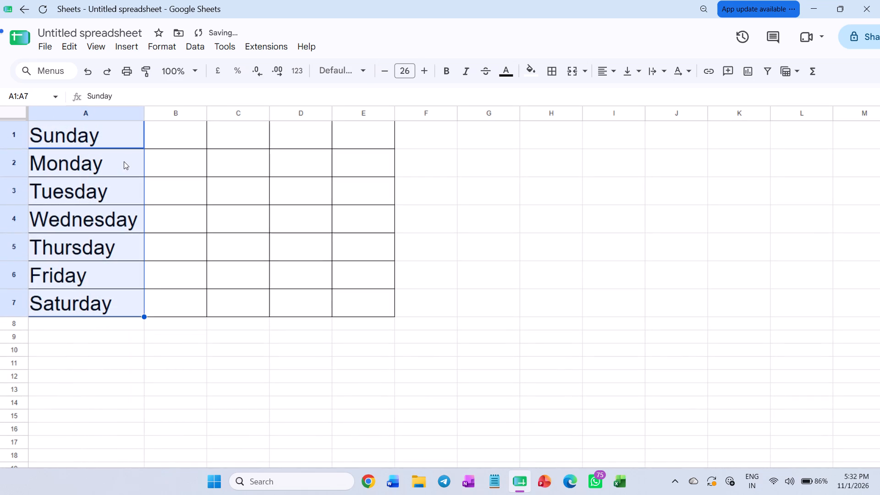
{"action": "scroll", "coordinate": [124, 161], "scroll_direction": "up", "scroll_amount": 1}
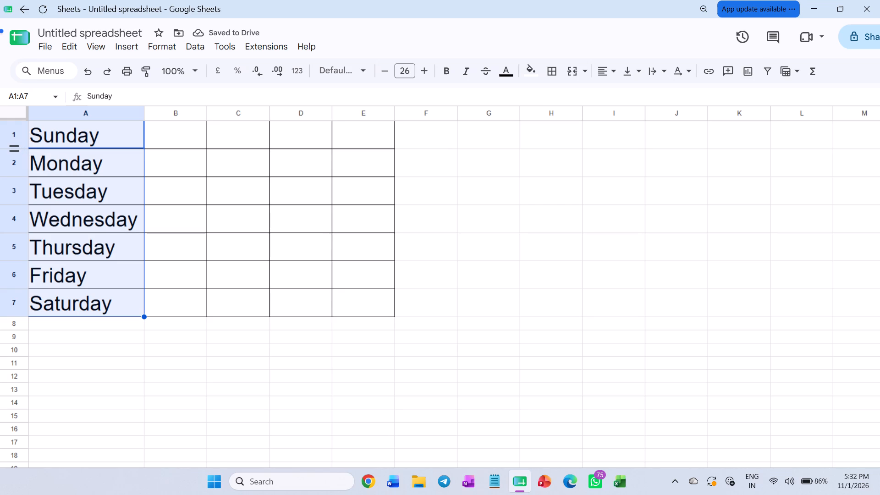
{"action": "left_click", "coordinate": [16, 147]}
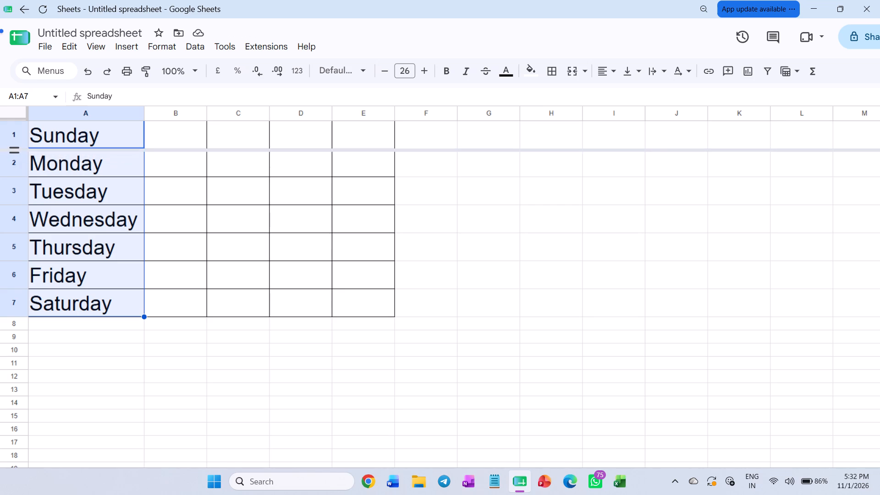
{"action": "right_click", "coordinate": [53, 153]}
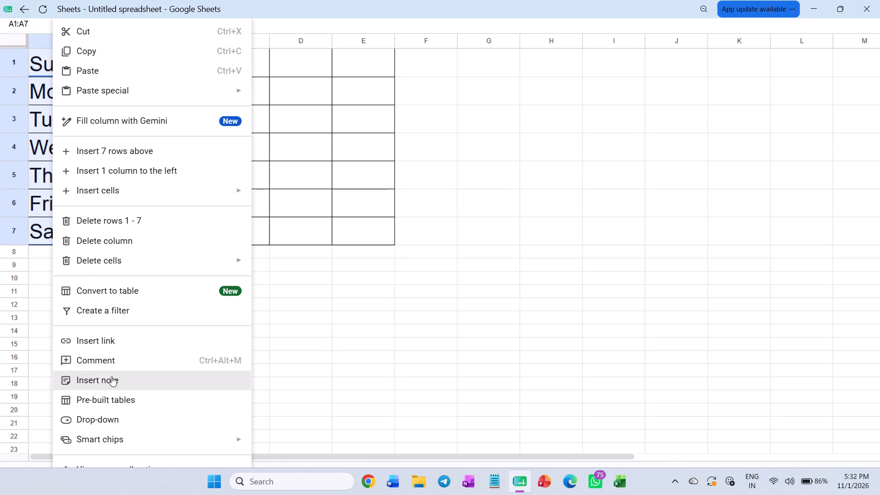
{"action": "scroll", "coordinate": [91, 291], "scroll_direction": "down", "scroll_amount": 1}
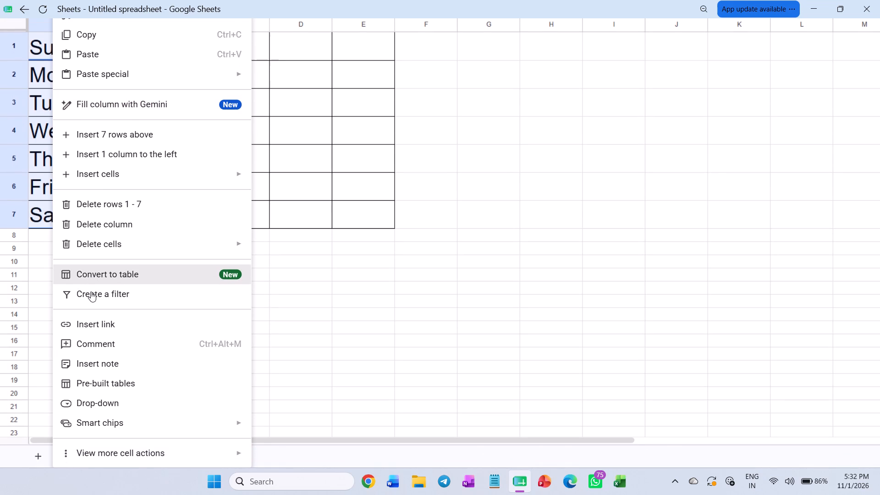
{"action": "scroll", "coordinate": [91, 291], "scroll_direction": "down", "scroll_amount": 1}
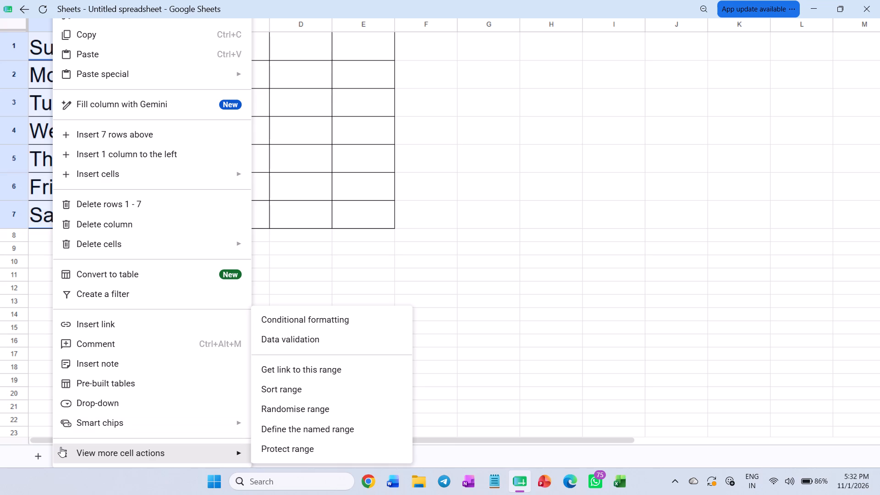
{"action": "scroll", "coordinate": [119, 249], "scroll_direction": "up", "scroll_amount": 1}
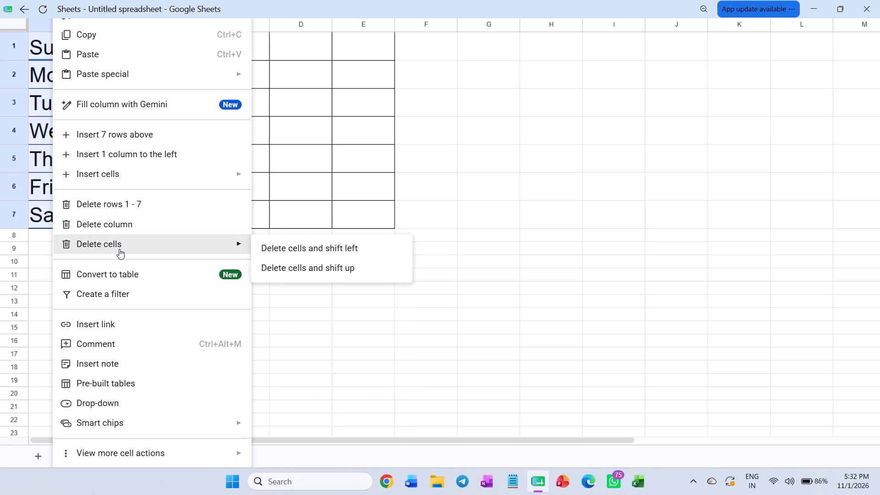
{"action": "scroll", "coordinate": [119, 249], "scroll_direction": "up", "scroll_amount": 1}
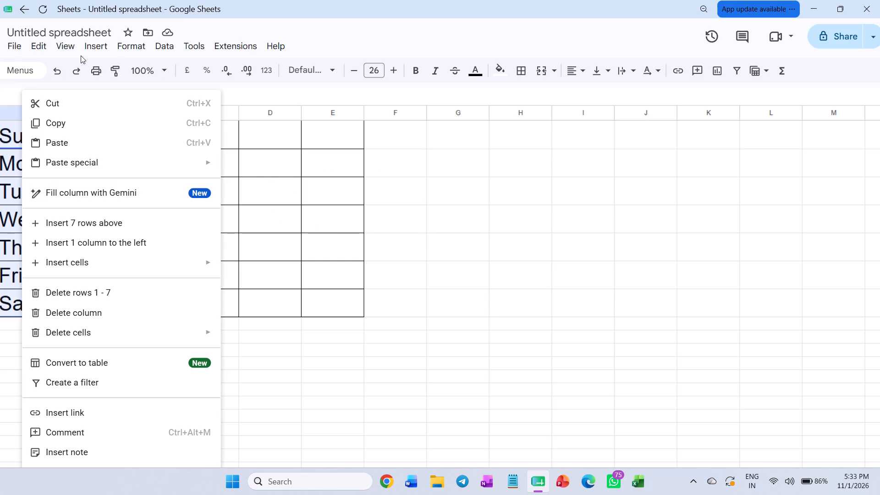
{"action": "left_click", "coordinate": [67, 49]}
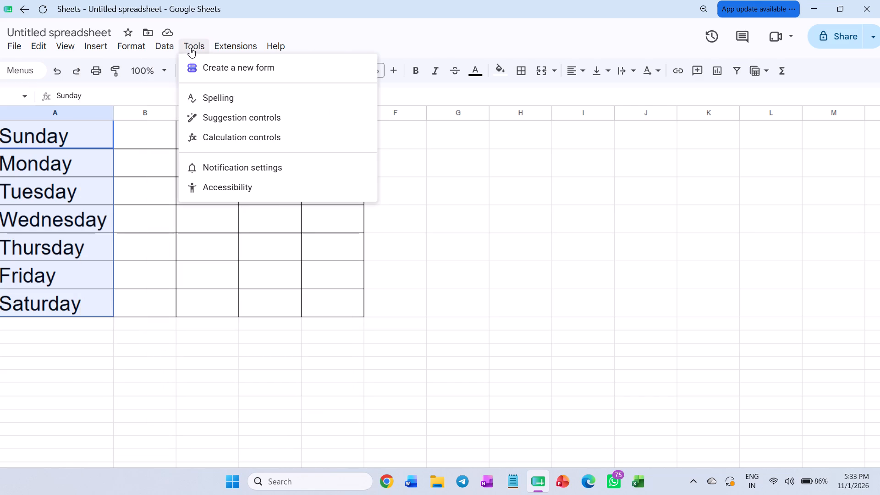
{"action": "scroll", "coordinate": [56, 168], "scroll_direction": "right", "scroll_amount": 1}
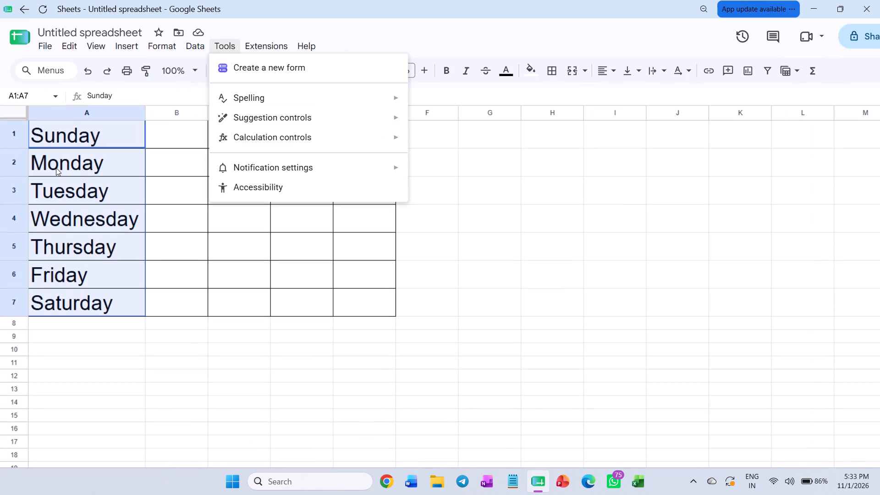
Increase the heights of rows 1 through 7 individually to give each weekday from Sunday to Saturday more vertical space.
{"action": "left_click_drag", "start_coordinate": [16, 148], "coordinate": [16, 161]}
{"action": "left_click_drag", "start_coordinate": [15, 188], "coordinate": [14, 197]}
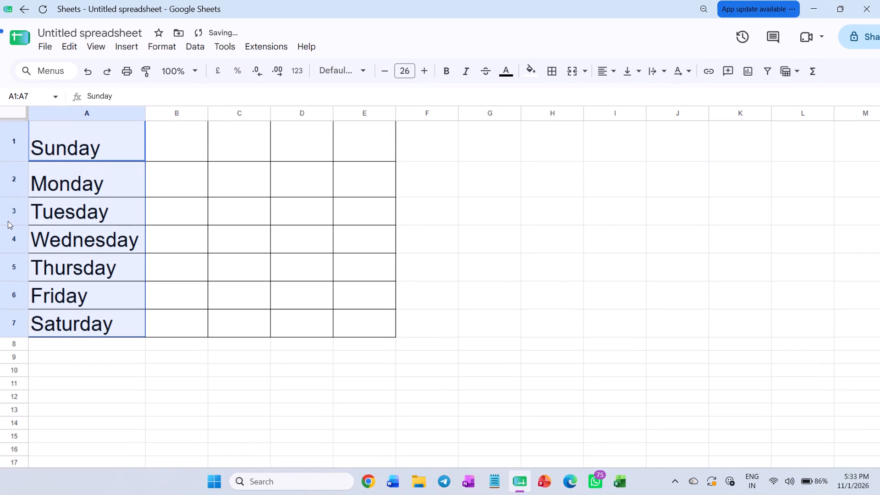
{"action": "left_click_drag", "start_coordinate": [10, 224], "coordinate": [11, 231]}
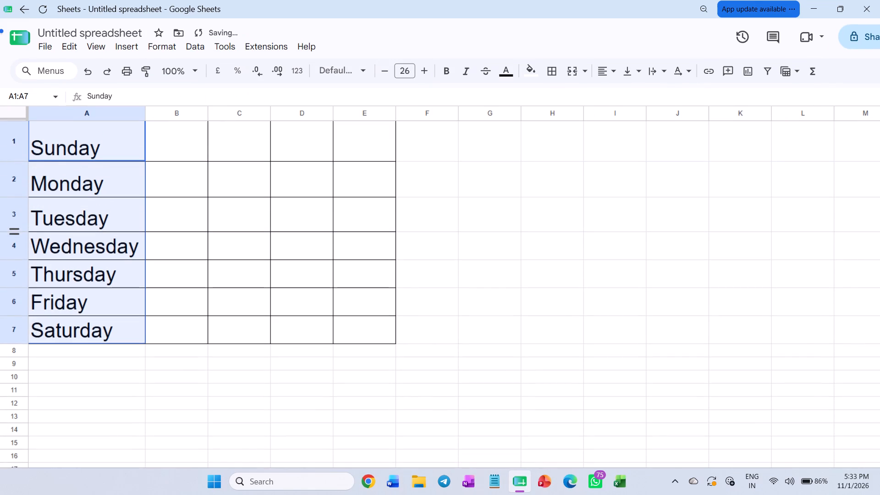
{"action": "left_click_drag", "start_coordinate": [10, 258], "coordinate": [10, 271]}
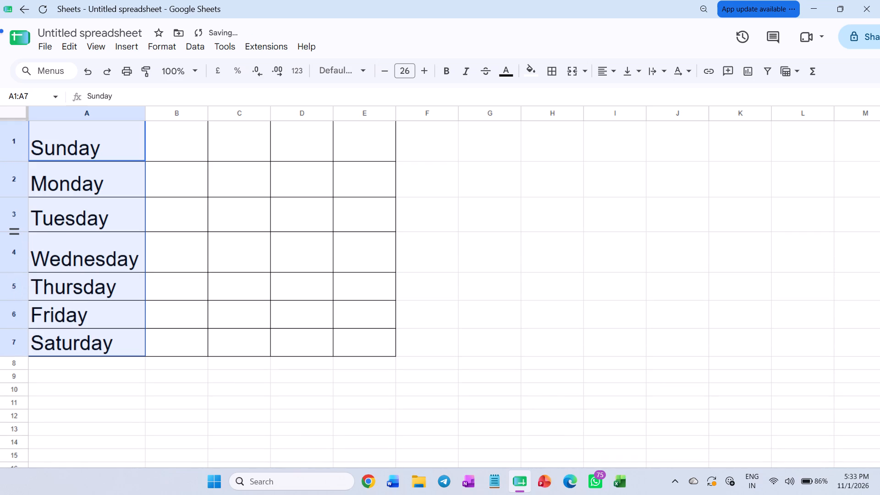
{"action": "left_click_drag", "start_coordinate": [14, 230], "coordinate": [16, 234]}
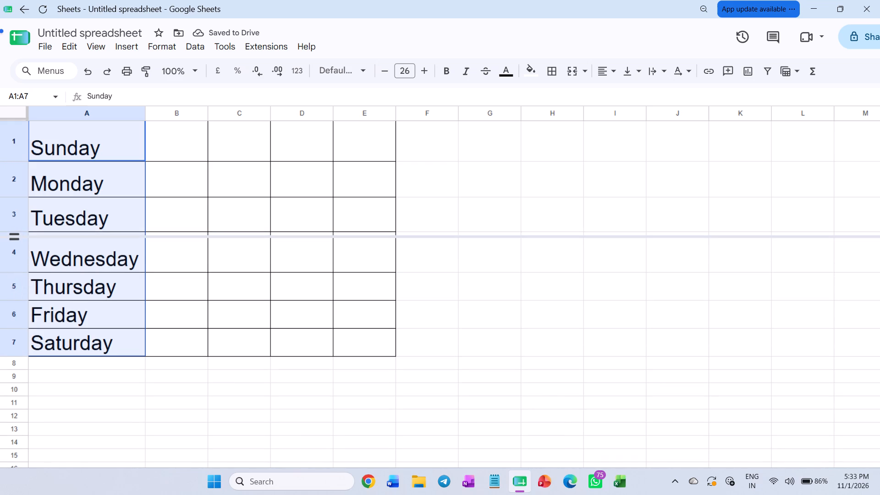
{"action": "left_click_drag", "start_coordinate": [11, 305], "coordinate": [11, 306]}
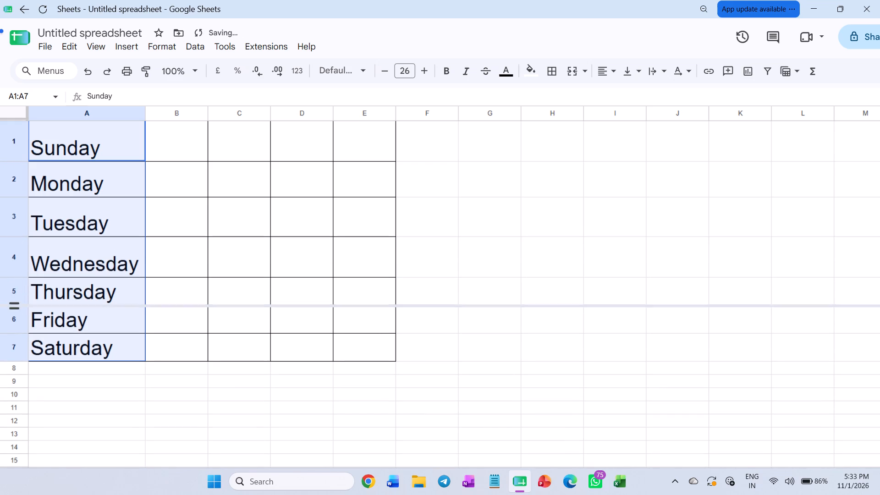
{"action": "left_click_drag", "start_coordinate": [11, 306], "coordinate": [9, 313]}
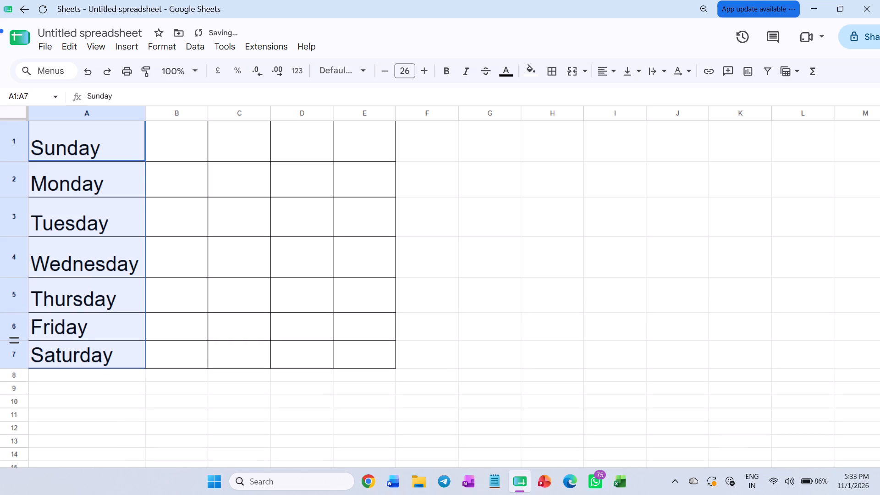
{"action": "left_click_drag", "start_coordinate": [12, 340], "coordinate": [11, 349]}
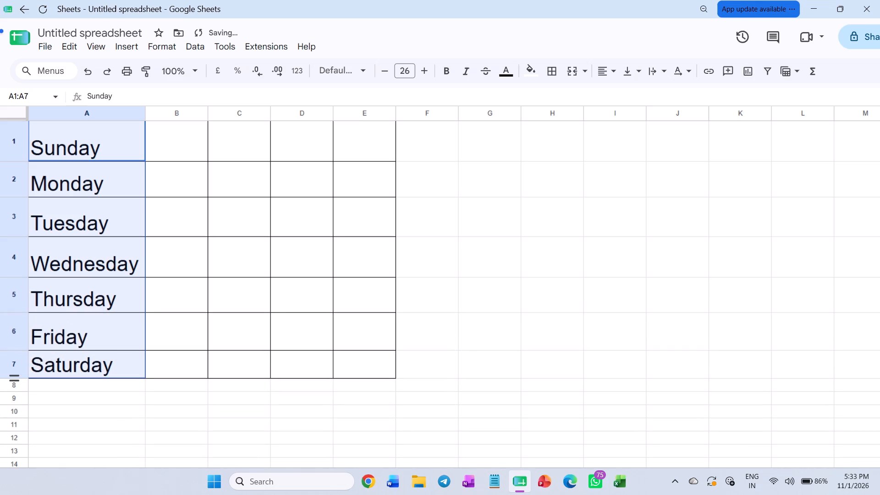
{"action": "left_click_drag", "start_coordinate": [16, 380], "coordinate": [17, 387]}
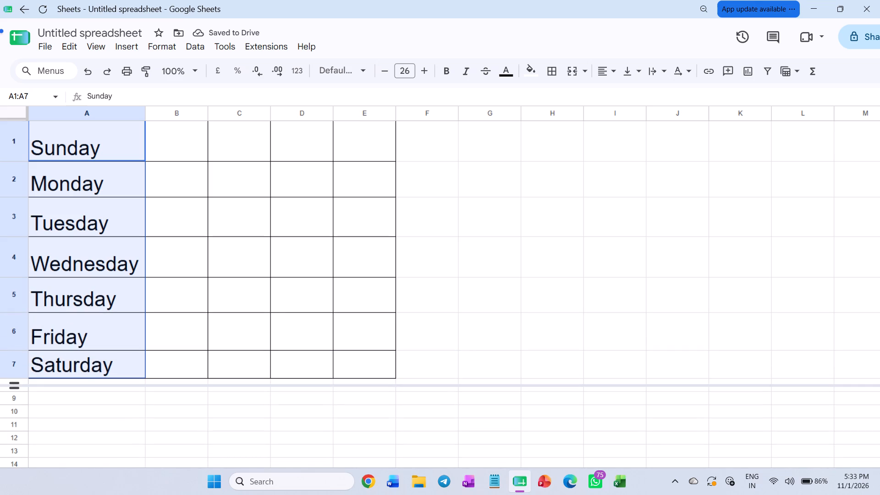
{"action": "left_click", "coordinate": [401, 311]}
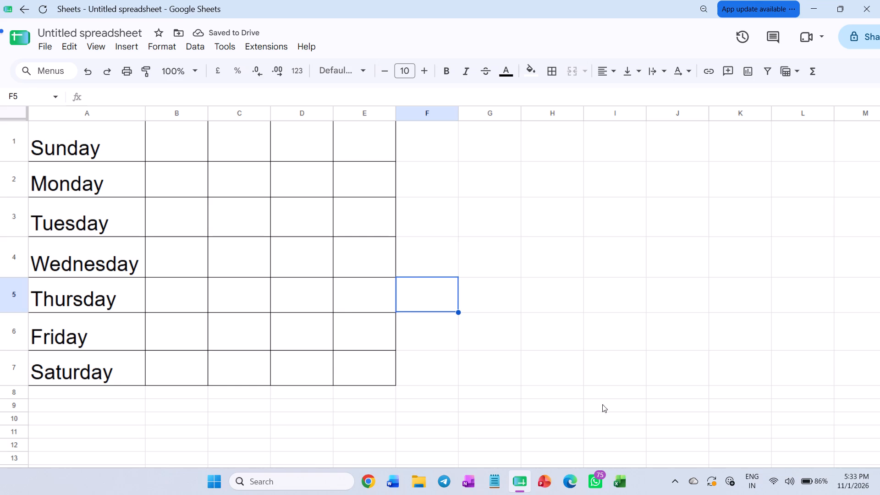
Open the 6th Nov Exam spreadsheet from the recent Drive files.
{"action": "left_click", "coordinate": [47, 50]}
{"action": "left_click", "coordinate": [59, 86]}
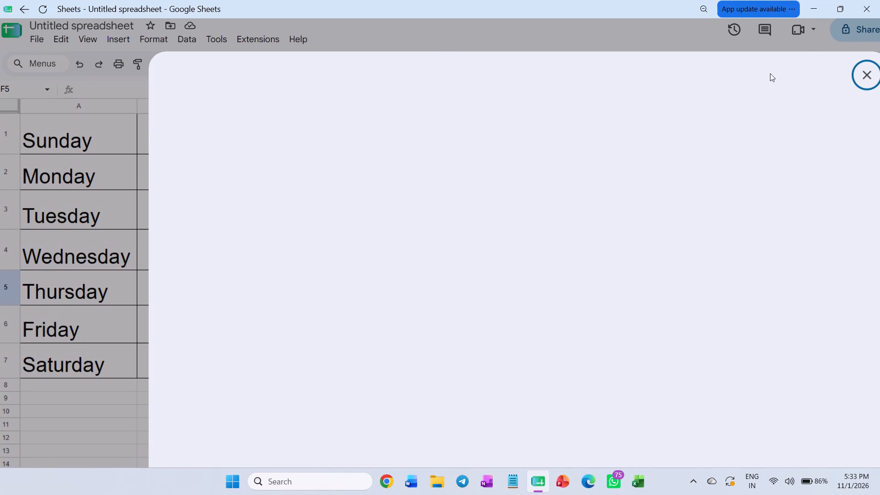
{"action": "left_click_drag", "start_coordinate": [827, 65], "coordinate": [795, 60]}
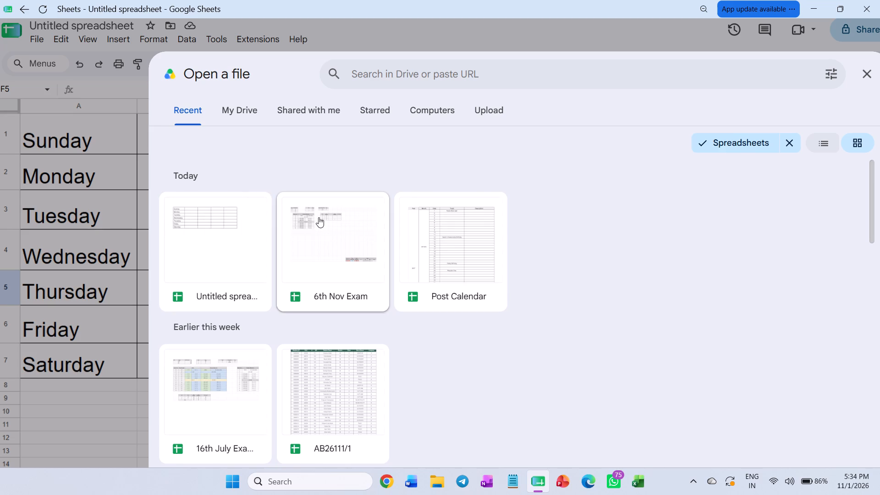
{"action": "left_click", "coordinate": [319, 217]}
{"action": "double_click", "coordinate": [319, 217]}
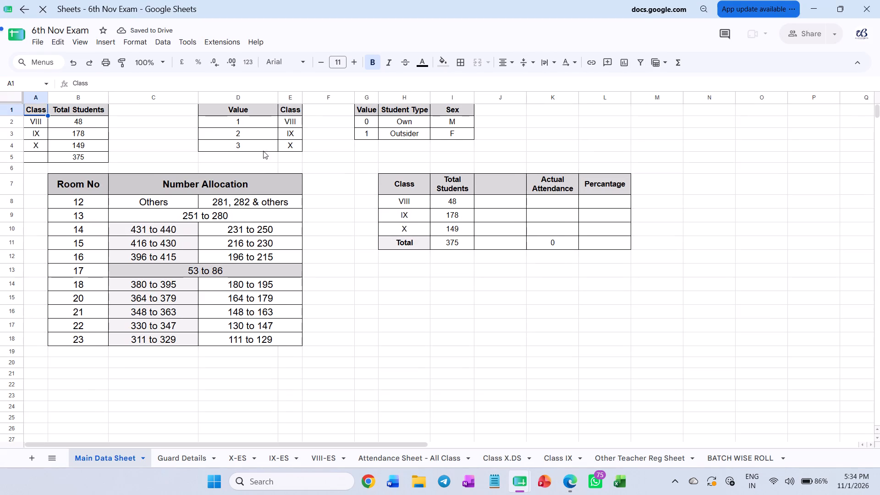
Look over the Main Data Sheet, IX-ES and Guard Details sheets, finishing on the IX-ES student table.
{"action": "scroll", "coordinate": [295, 186], "scroll_direction": "up", "scroll_amount": 3}
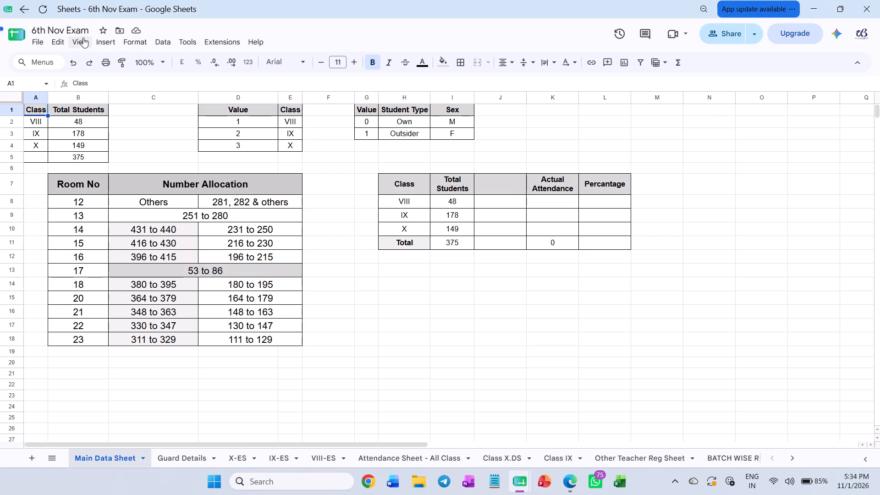
{"action": "scroll", "coordinate": [137, 136], "scroll_direction": "right", "scroll_amount": 1}
{"action": "scroll", "coordinate": [137, 136], "scroll_direction": "up", "scroll_amount": 1}
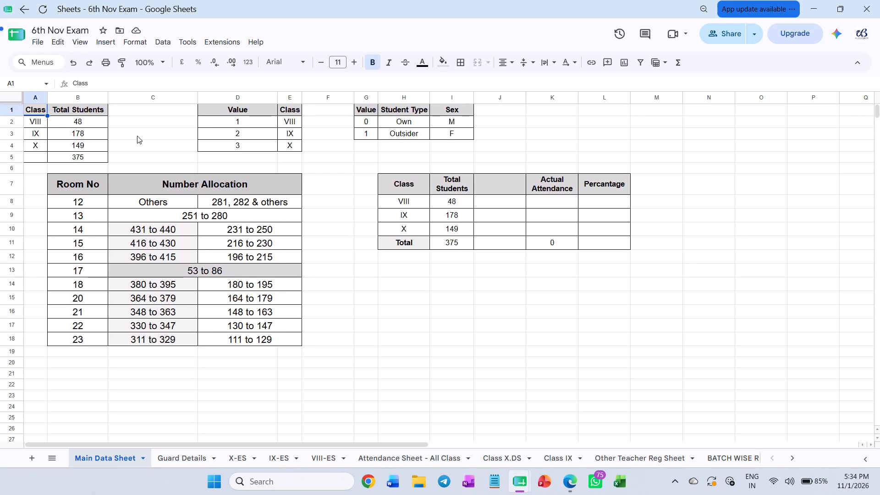
{"action": "scroll", "coordinate": [137, 136], "scroll_direction": "up", "scroll_amount": 1}
{"action": "left_click", "coordinate": [137, 136]}
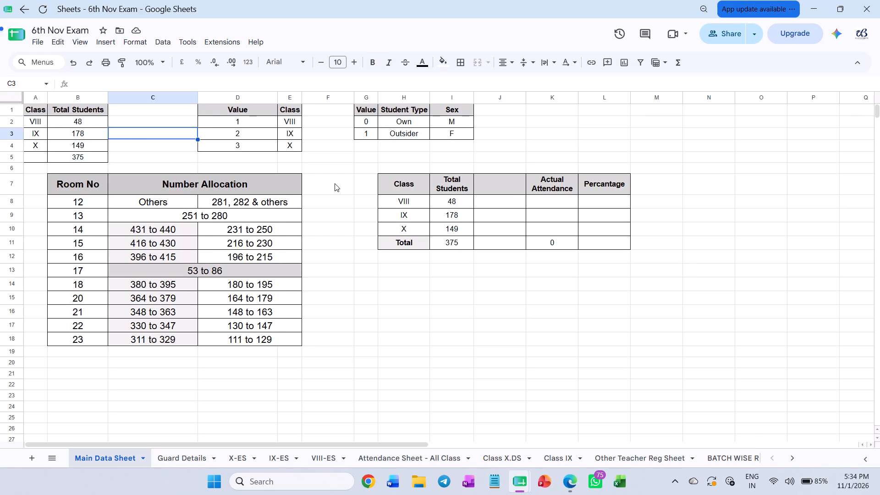
{"action": "left_click", "coordinate": [335, 183]}
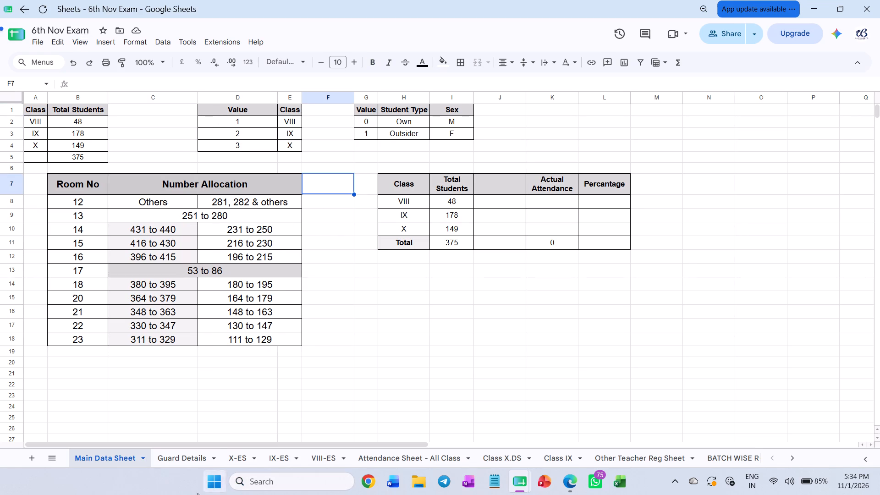
{"action": "left_click", "coordinate": [273, 463]}
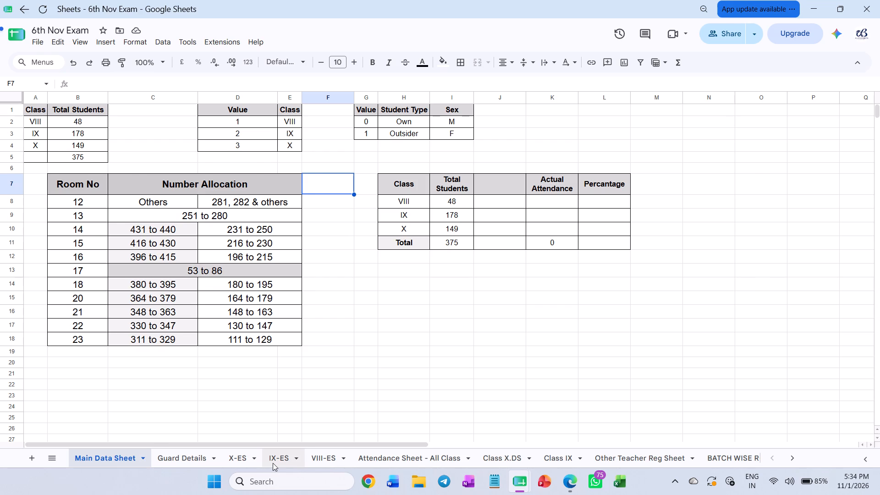
{"action": "scroll", "coordinate": [258, 393], "scroll_direction": "up", "scroll_amount": 1}
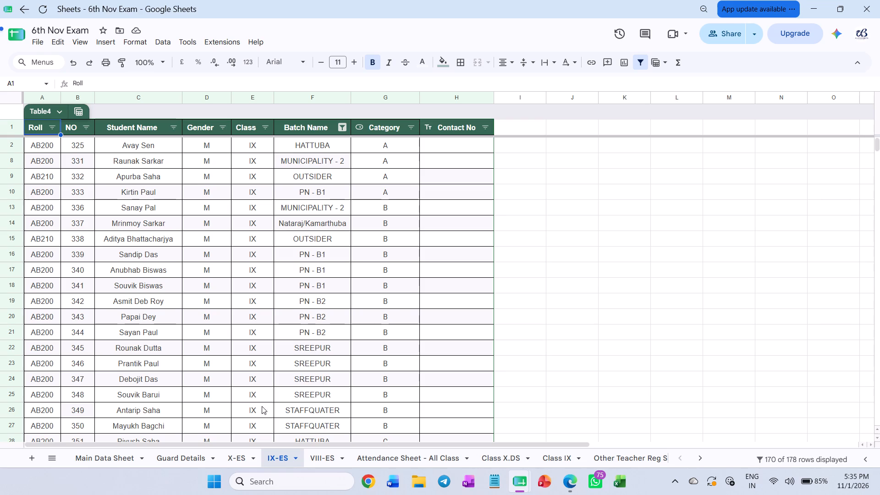
{"action": "left_click", "coordinate": [182, 454]}
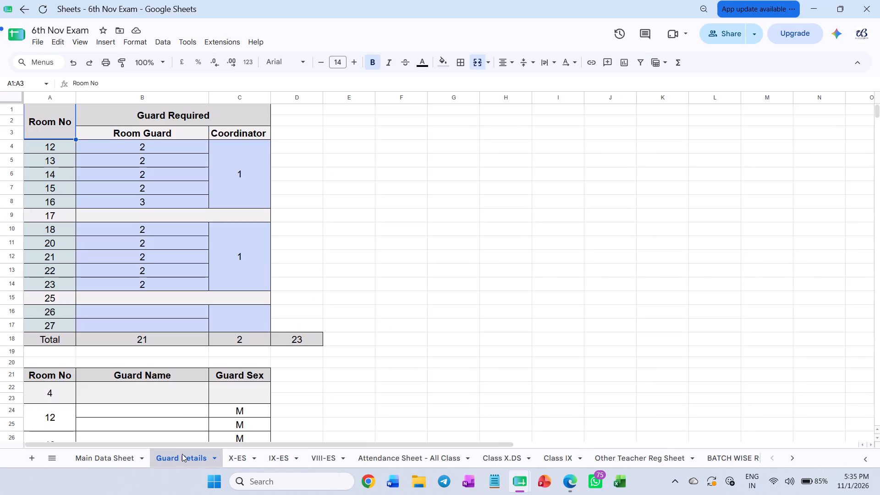
{"action": "scroll", "coordinate": [280, 407], "scroll_direction": "right", "scroll_amount": 2}
{"action": "scroll", "coordinate": [280, 407], "scroll_direction": "down", "scroll_amount": 2}
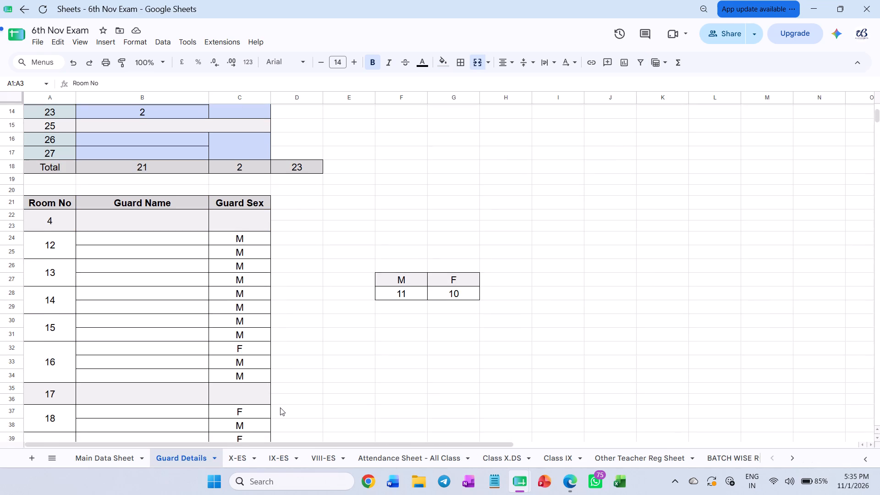
{"action": "scroll", "coordinate": [280, 407], "scroll_direction": "up", "scroll_amount": 1}
{"action": "left_click", "coordinate": [263, 455]}
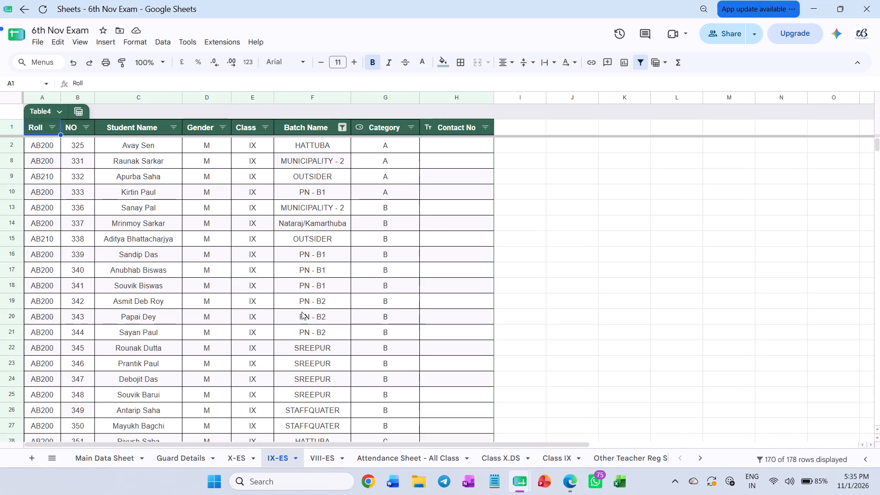
{"action": "scroll", "coordinate": [301, 266], "scroll_direction": "up", "scroll_amount": 3}
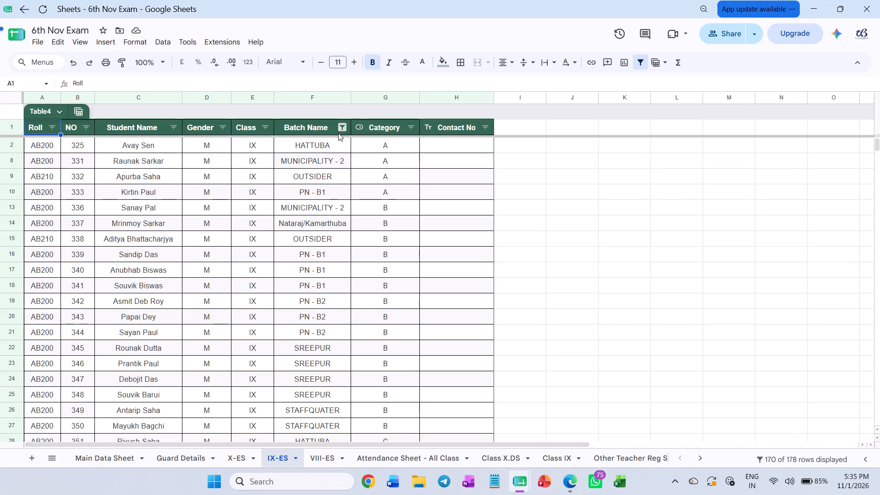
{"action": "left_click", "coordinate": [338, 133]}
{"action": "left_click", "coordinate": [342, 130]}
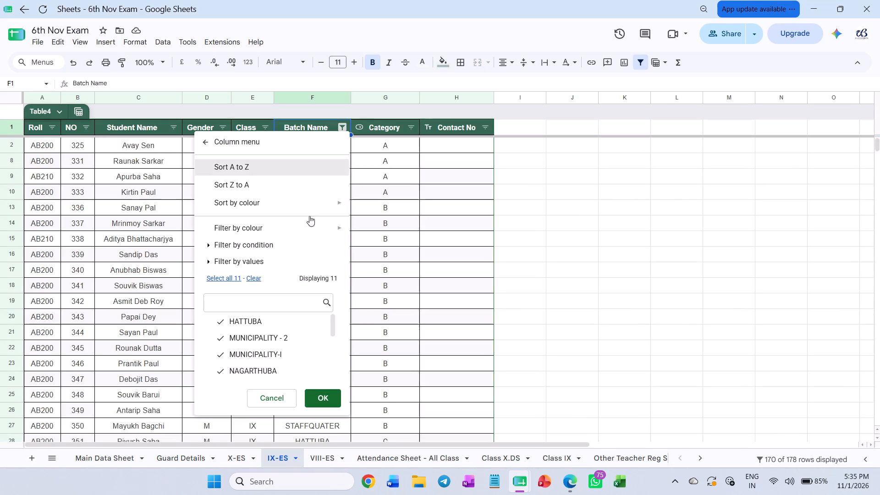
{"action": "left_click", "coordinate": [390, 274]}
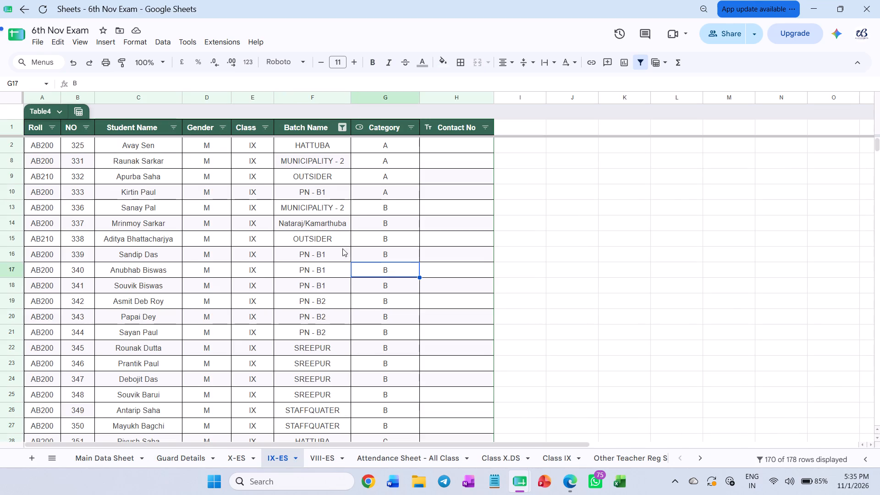
Remove the filter from the IX-ES student table so that all its rows are shown.
{"action": "right_click", "coordinate": [327, 234]}
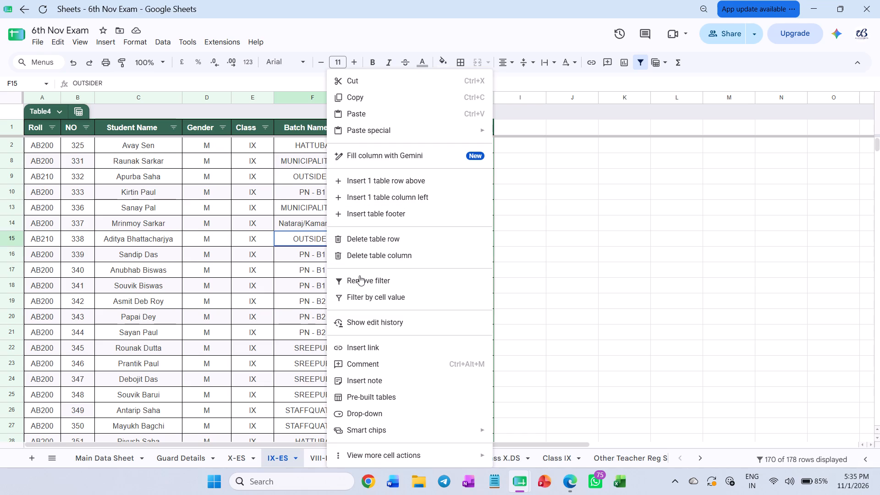
{"action": "left_click", "coordinate": [359, 275]}
{"action": "scroll", "coordinate": [277, 206], "scroll_direction": "up", "scroll_amount": 3}
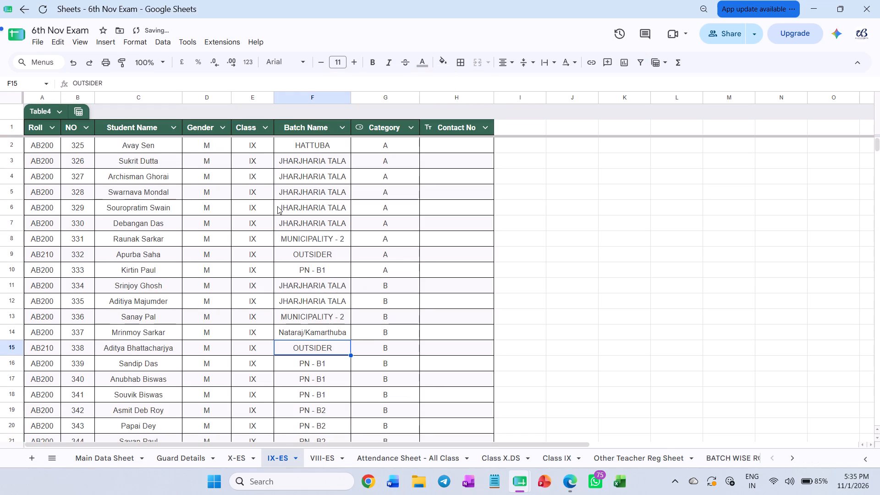
{"action": "scroll", "coordinate": [190, 180], "scroll_direction": "up", "scroll_amount": 1}
Search the IX-ES sheet for "meg", then repeat the search with a capital M.
{"action": "key", "text": "ctrl+f"}
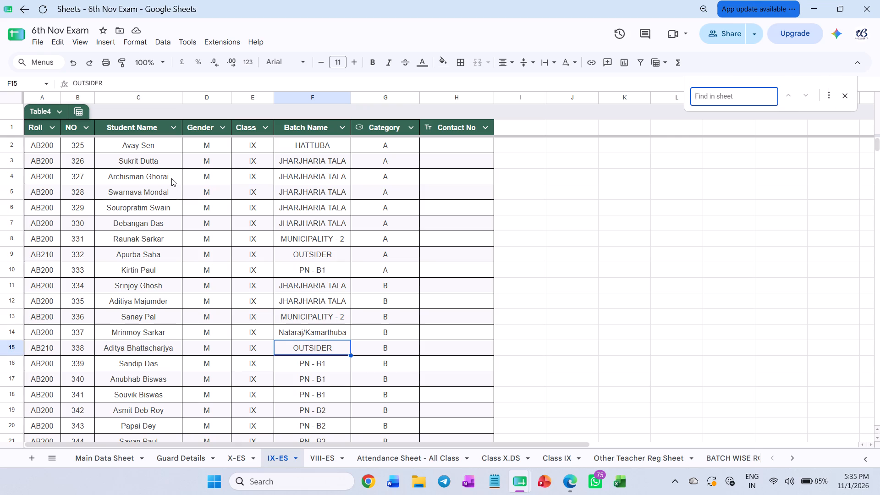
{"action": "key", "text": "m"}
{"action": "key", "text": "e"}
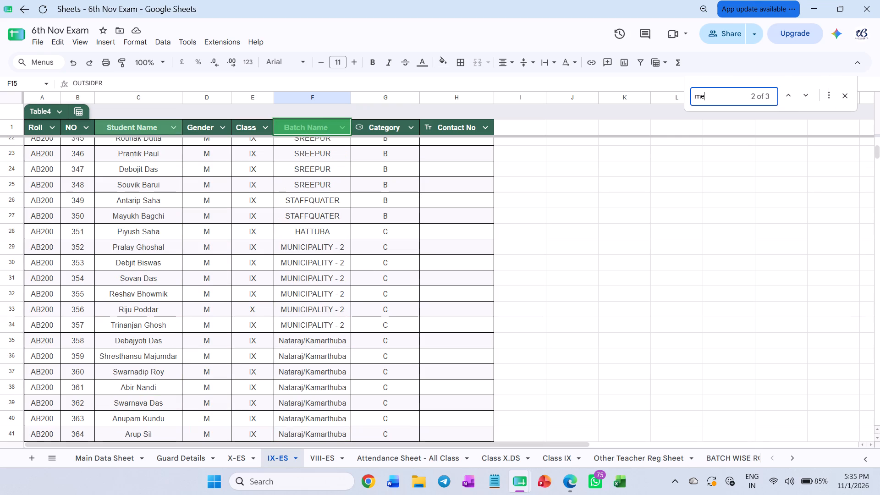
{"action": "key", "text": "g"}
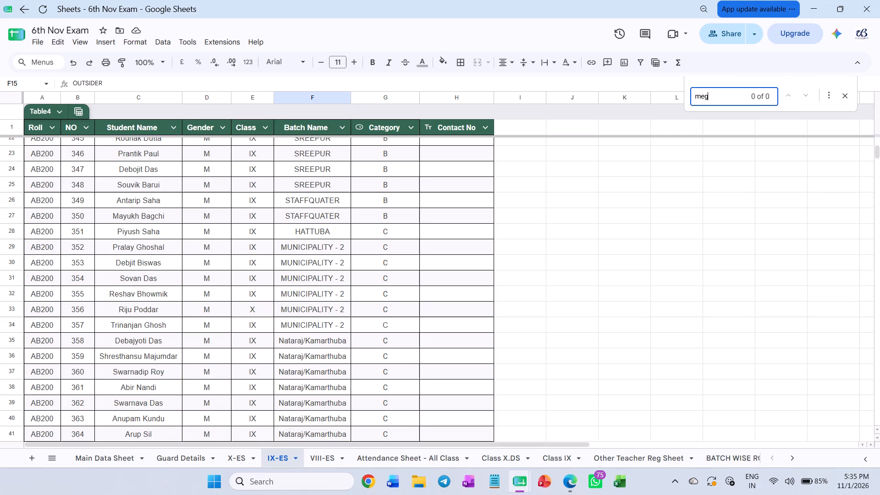
{"action": "key", "text": "BackSpace"}
{"action": "key", "text": "BackSpace"}
{"action": "key", "text": "BackSpace"}
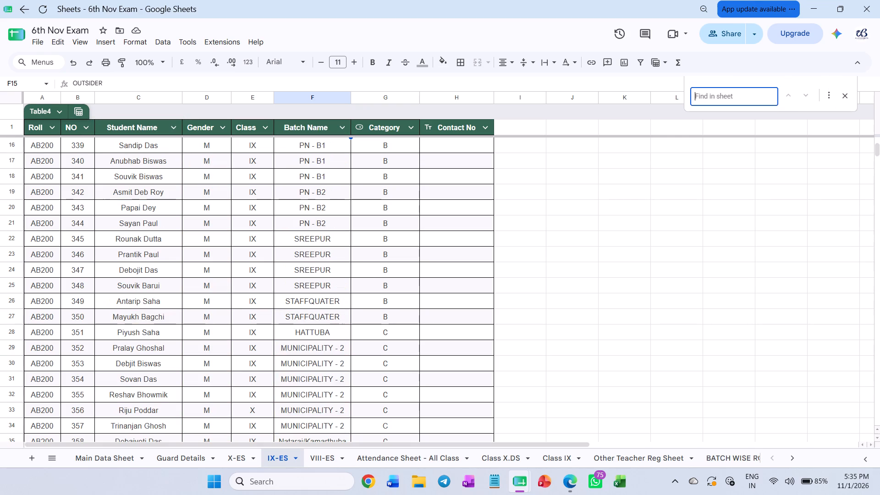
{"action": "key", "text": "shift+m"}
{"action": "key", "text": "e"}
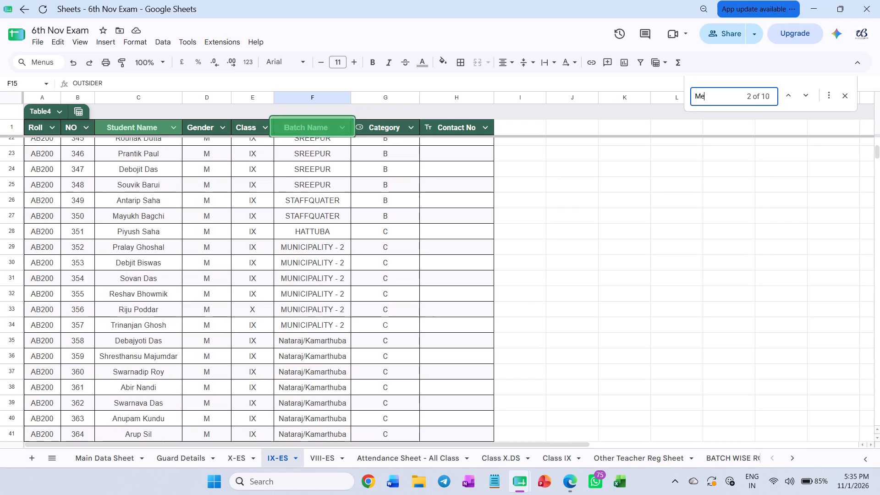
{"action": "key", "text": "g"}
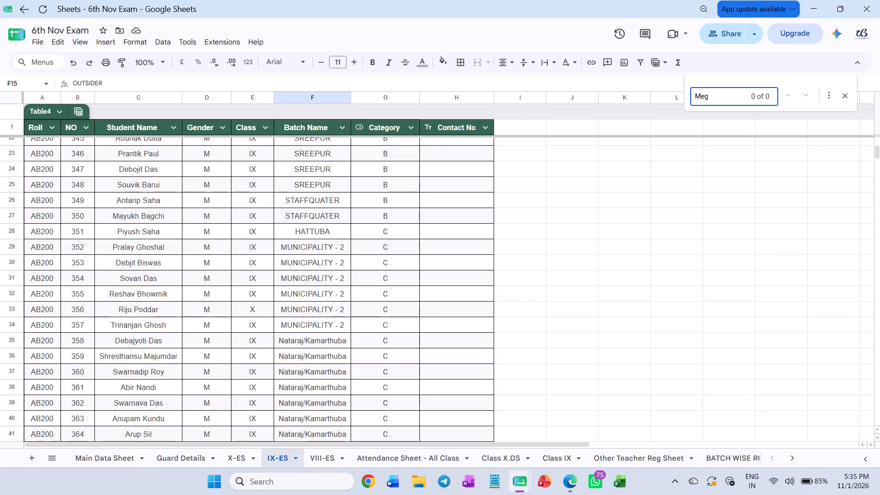
Search the IX-ES sheet for "nandi", then clear and close the search and go back to the top of the table.
{"action": "key", "text": "BackSpace"}
{"action": "key", "text": "BackSpace"}
{"action": "key", "text": "BackSpace"}
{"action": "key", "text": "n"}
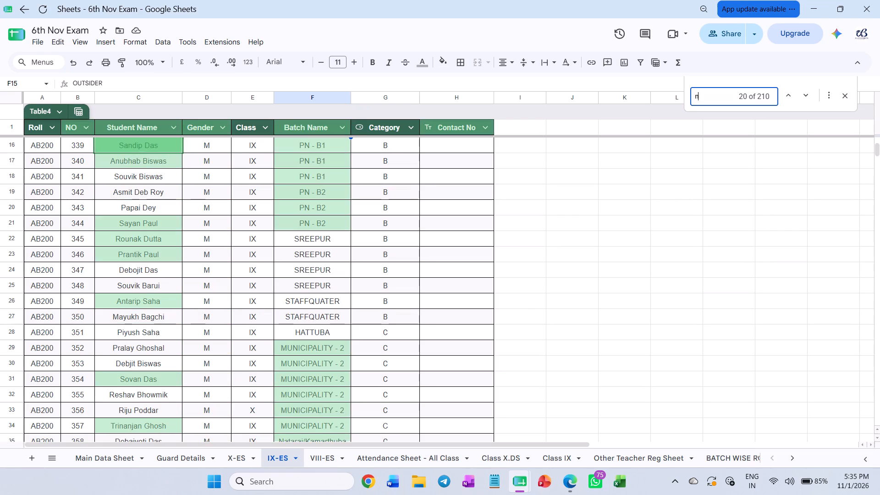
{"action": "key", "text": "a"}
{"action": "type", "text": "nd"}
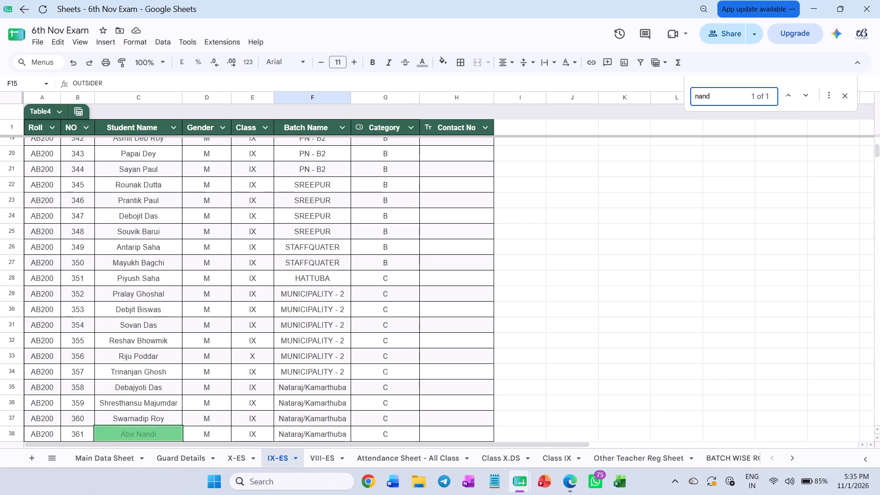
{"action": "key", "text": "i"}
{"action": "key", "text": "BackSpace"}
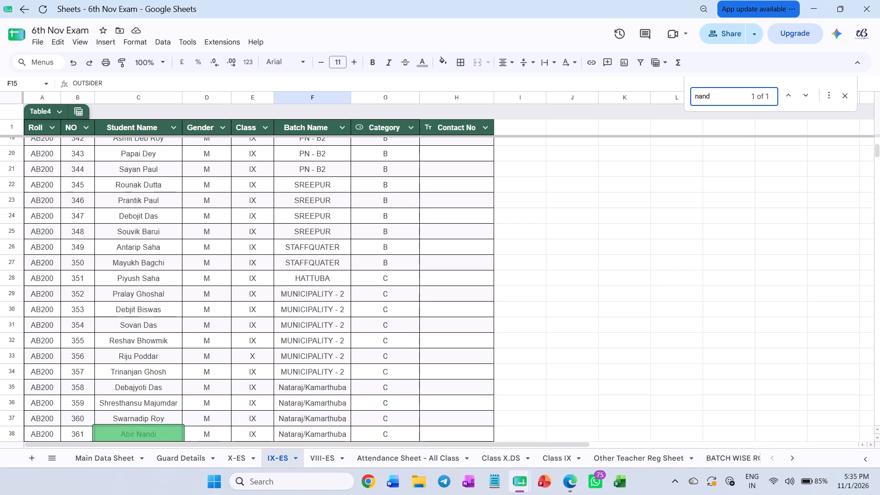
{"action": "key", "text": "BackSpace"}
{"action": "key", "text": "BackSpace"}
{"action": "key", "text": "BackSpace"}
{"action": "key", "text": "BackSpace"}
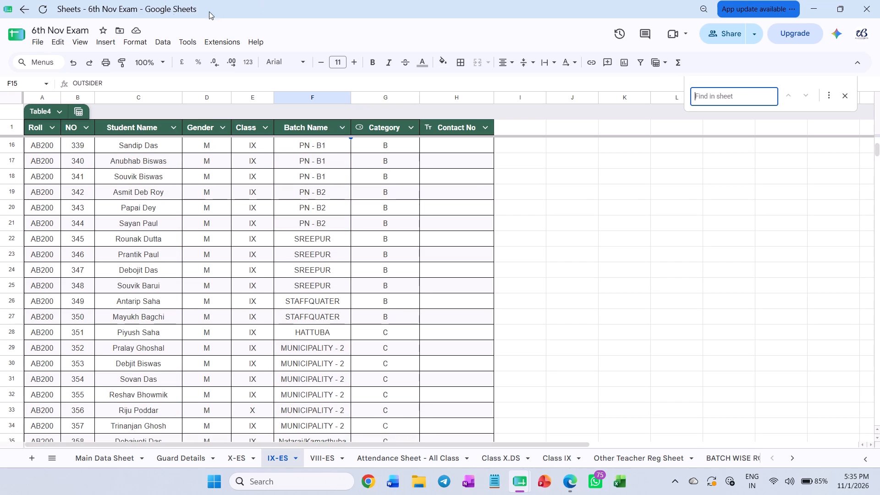
{"action": "left_click", "coordinate": [841, 94]}
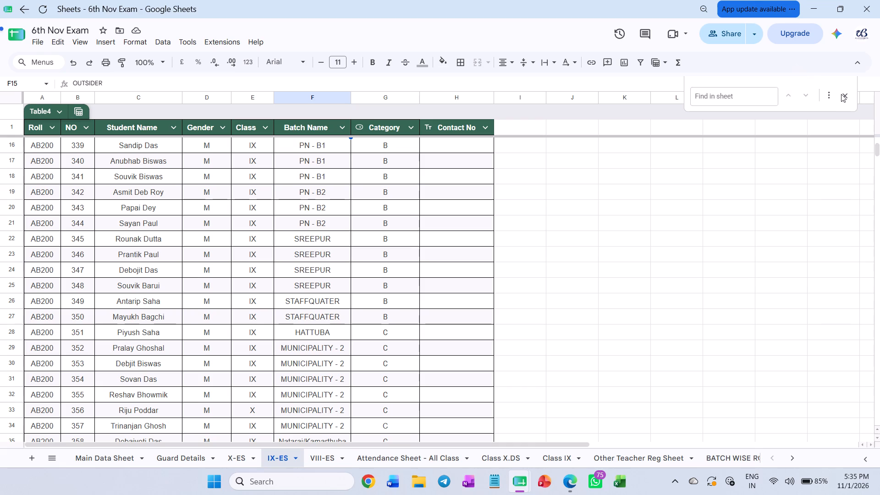
{"action": "scroll", "coordinate": [367, 195], "scroll_direction": "up", "scroll_amount": 3}
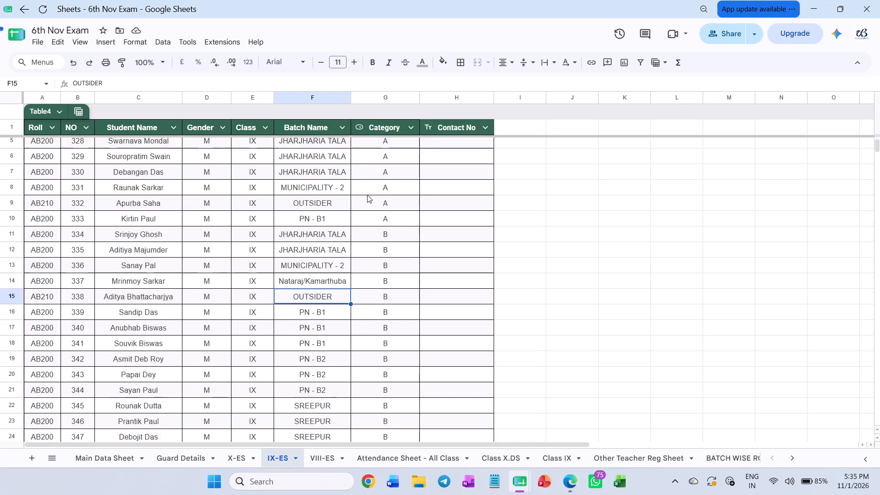
{"action": "scroll", "coordinate": [367, 195], "scroll_direction": "up", "scroll_amount": 13}
{"action": "left_click", "coordinate": [521, 214]}
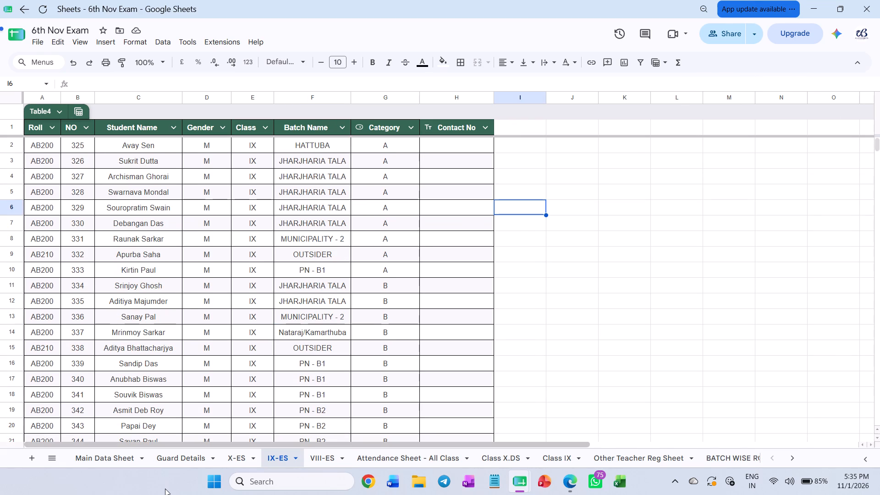
Go to the Guard Details sheet and look over the Room No, Guard Name and Guard Sex table, checking the empty name cells.
{"action": "left_click", "coordinate": [192, 453]}
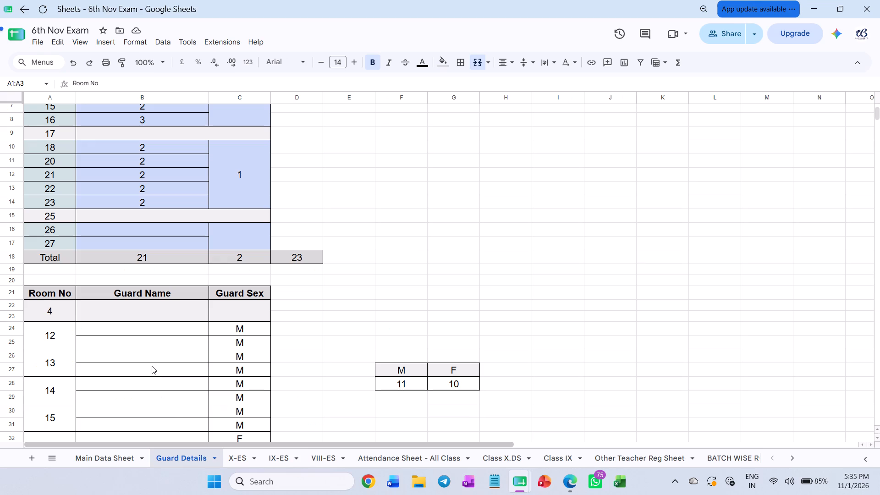
{"action": "scroll", "coordinate": [144, 354], "scroll_direction": "down", "scroll_amount": 2}
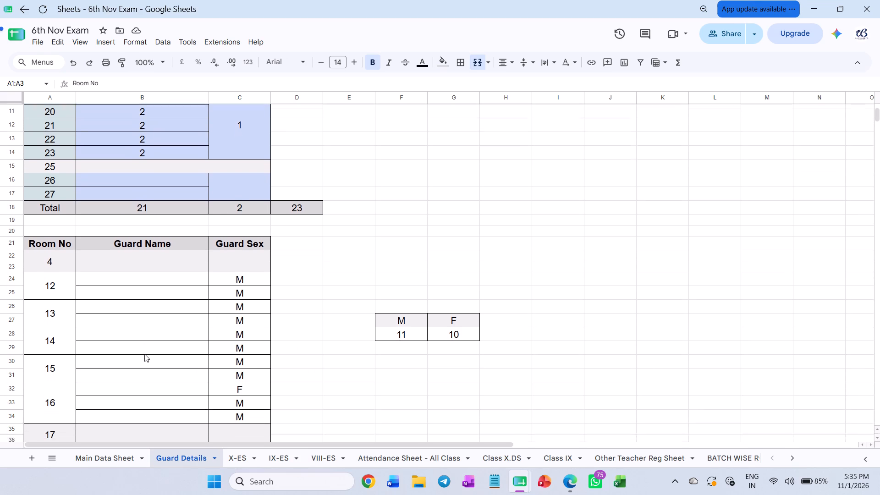
{"action": "scroll", "coordinate": [144, 354], "scroll_direction": "down", "scroll_amount": 2}
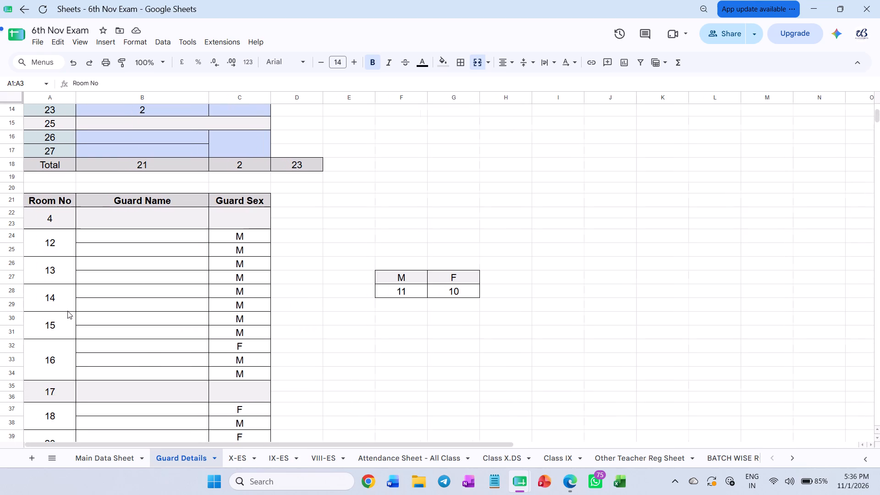
{"action": "left_click", "coordinate": [91, 240]}
{"action": "double_click", "coordinate": [91, 239]}
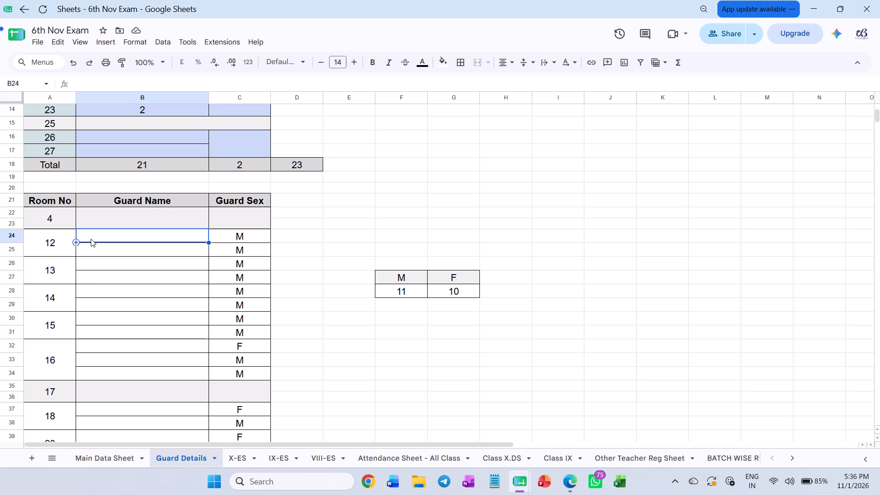
{"action": "left_click", "coordinate": [19, 205]}
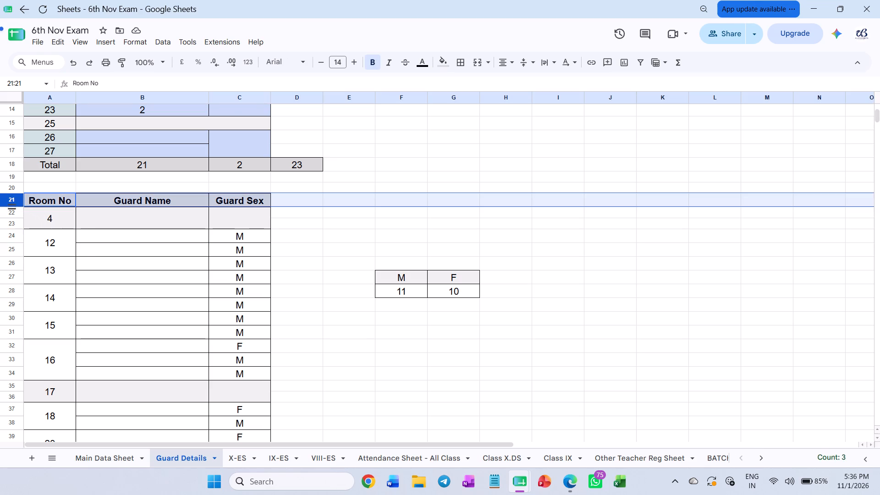
{"action": "double_click", "coordinate": [110, 220]}
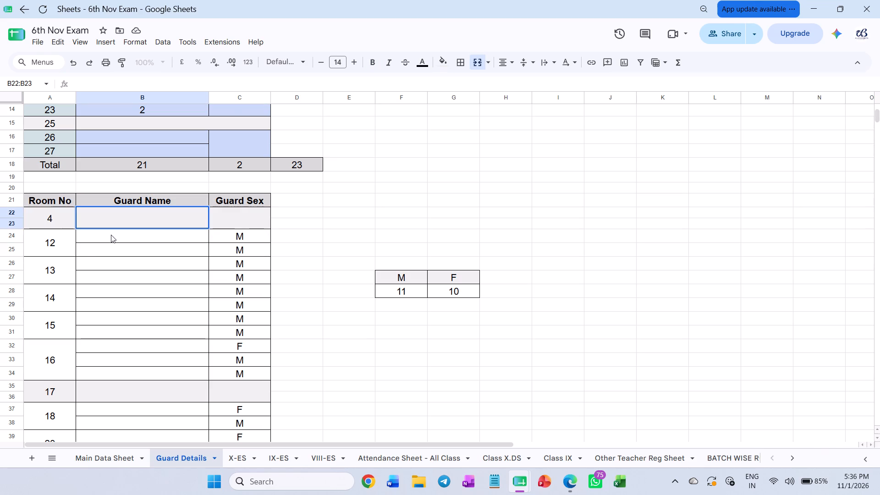
{"action": "left_click_drag", "start_coordinate": [111, 235], "coordinate": [111, 247]}
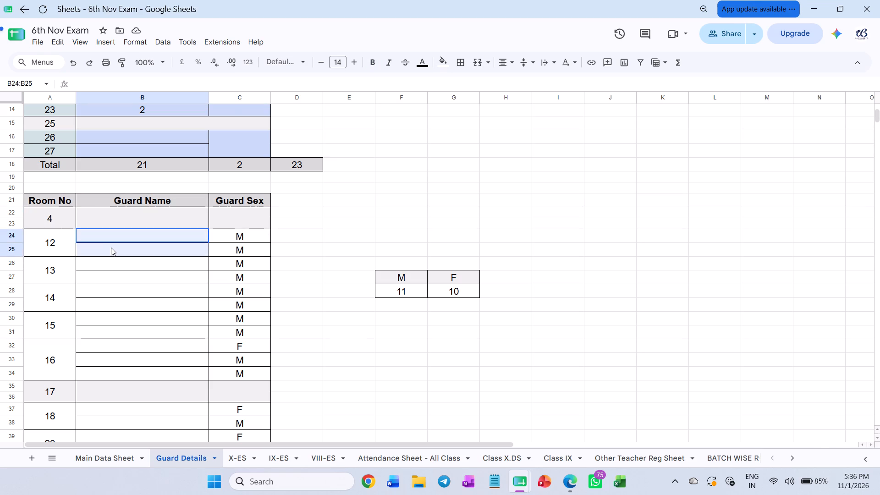
{"action": "left_click", "coordinate": [144, 258]}
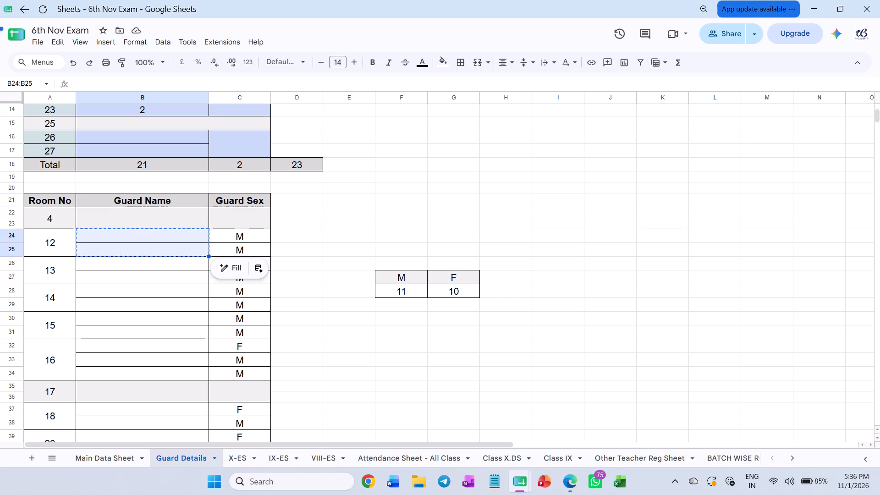
{"action": "left_click", "coordinate": [340, 251]}
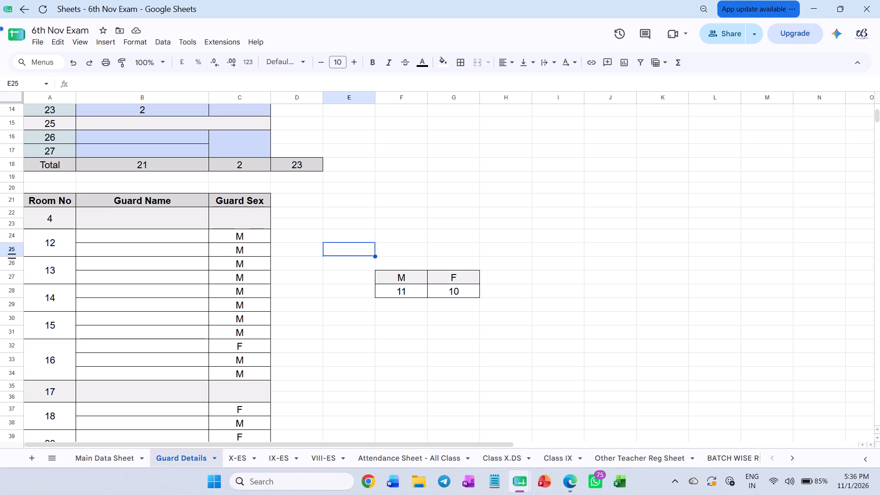
Increase the height of rows 24 to 27, for rooms 12 and 13 in the guard name table, to about one and a half times.
{"action": "left_click_drag", "start_coordinate": [14, 255], "coordinate": [12, 260]}
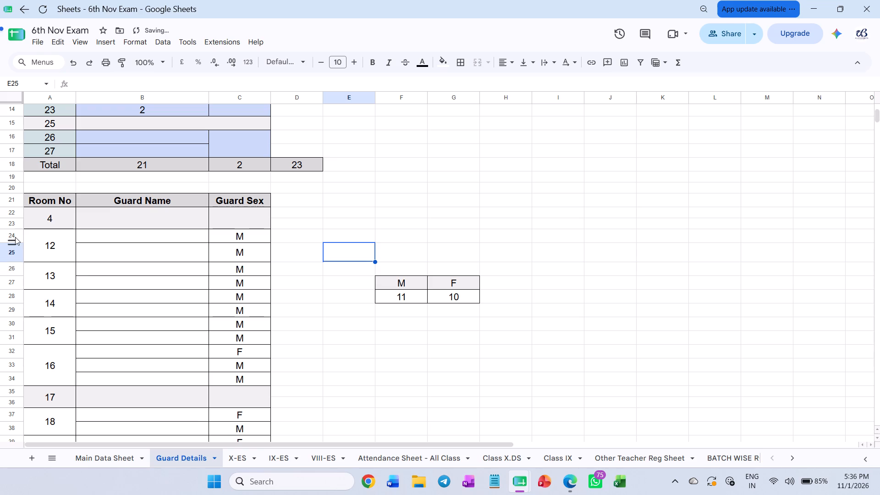
{"action": "left_click_drag", "start_coordinate": [12, 242], "coordinate": [11, 247]}
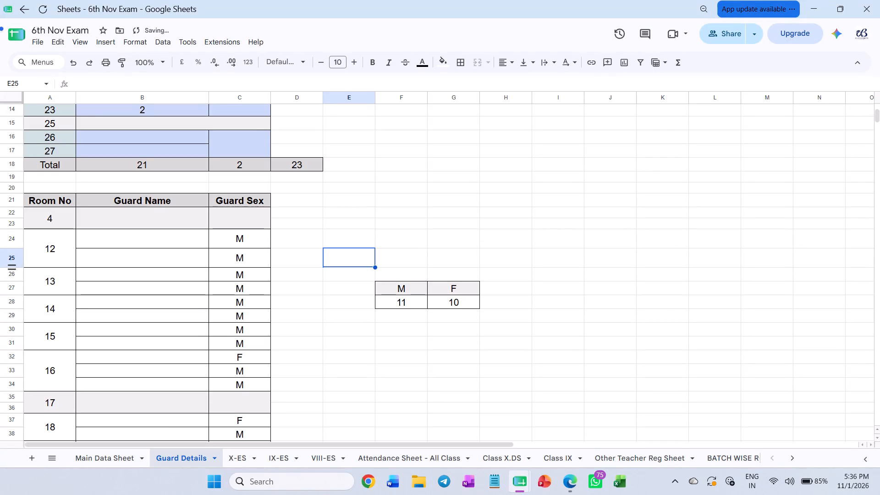
{"action": "left_click", "coordinate": [8, 269]}
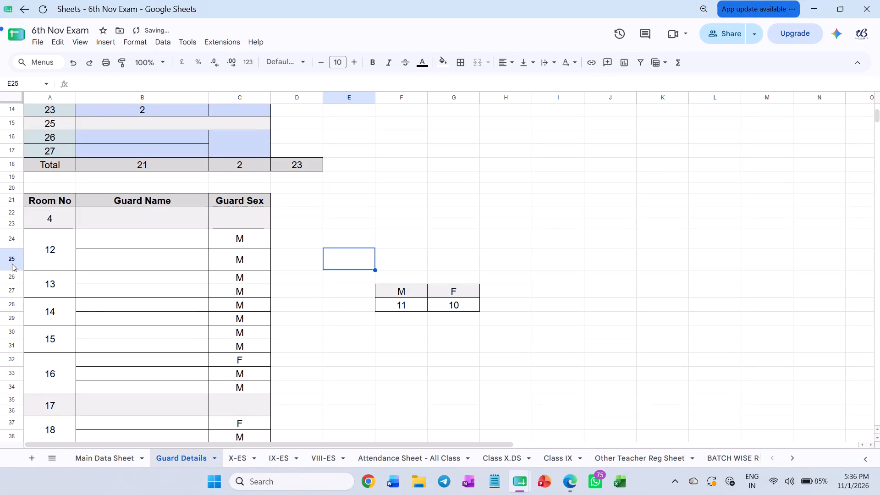
{"action": "left_click", "coordinate": [9, 249]}
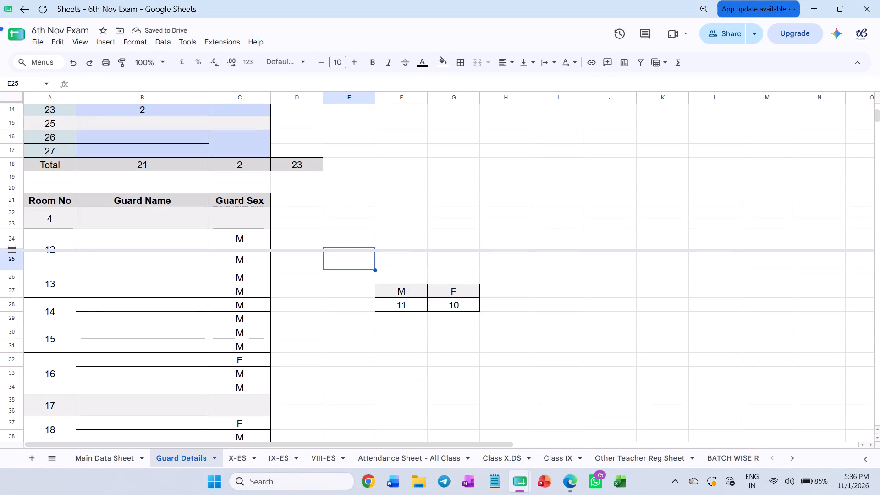
{"action": "scroll", "coordinate": [78, 273], "scroll_direction": "down", "scroll_amount": 1}
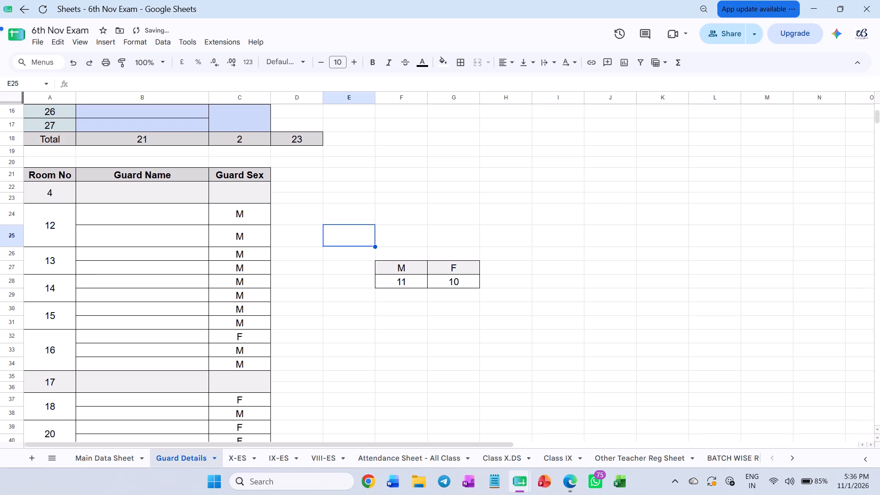
{"action": "left_click_drag", "start_coordinate": [10, 262], "coordinate": [9, 264]}
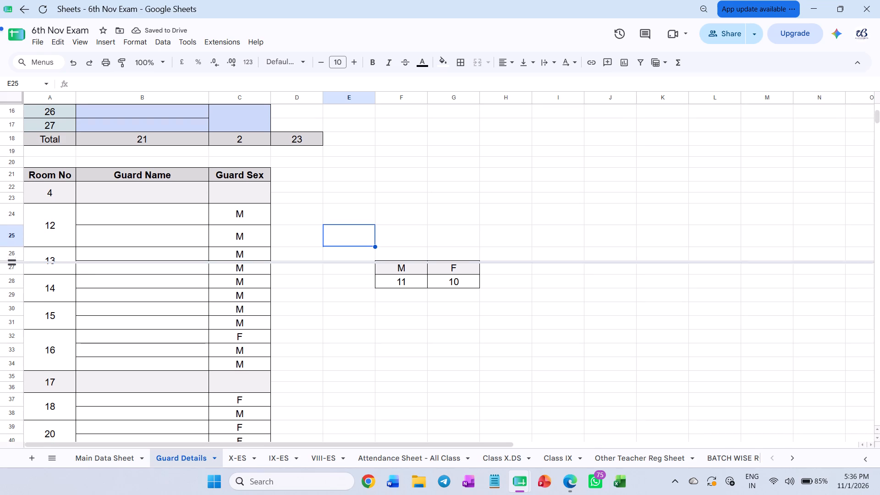
{"action": "left_click_drag", "start_coordinate": [9, 264], "coordinate": [9, 271]}
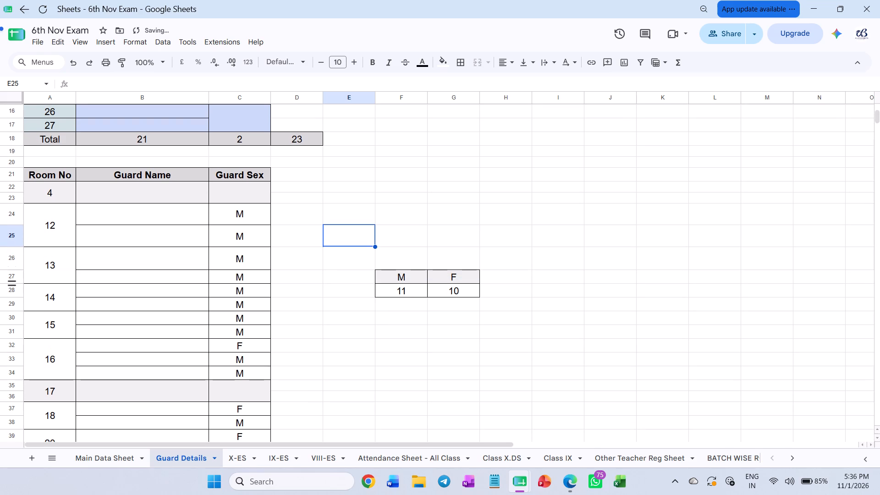
{"action": "left_click_drag", "start_coordinate": [9, 282], "coordinate": [9, 291]}
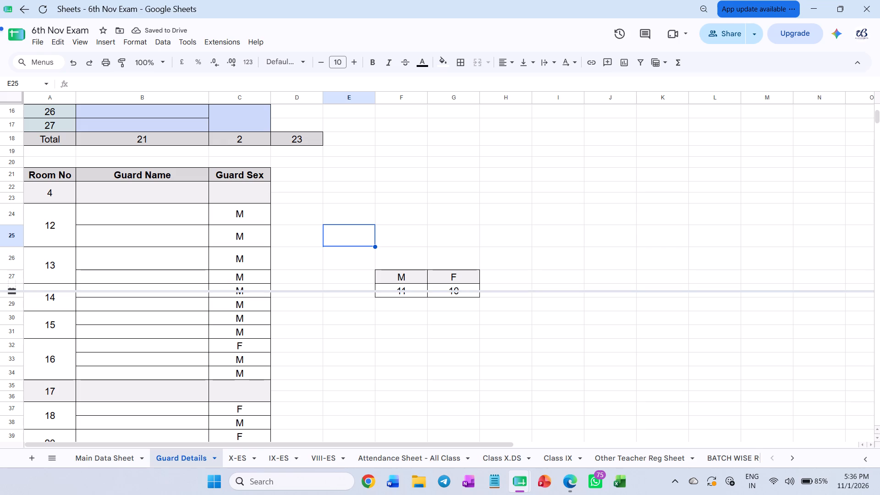
Make rows 28 to 31, for rooms 14 and 15 in the guard name table, as tall as the enlarged rows above.
{"action": "scroll", "coordinate": [73, 308], "scroll_direction": "down", "scroll_amount": 1}
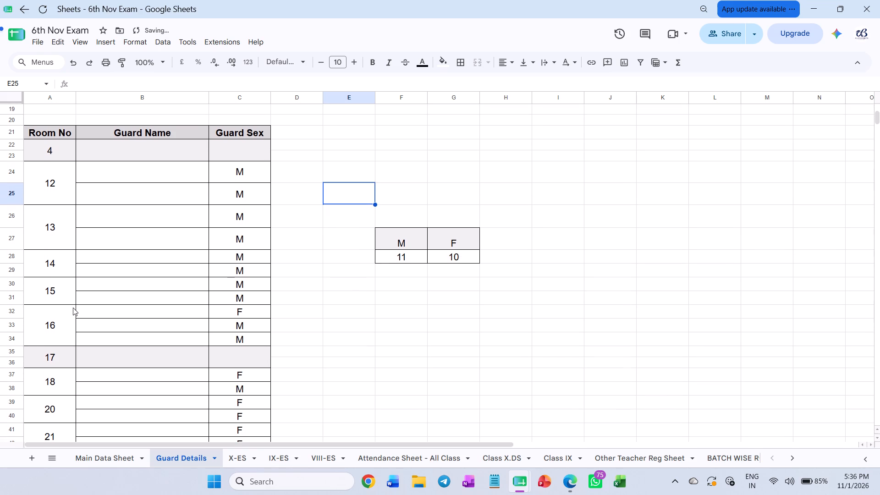
{"action": "left_click_drag", "start_coordinate": [13, 263], "coordinate": [11, 269]}
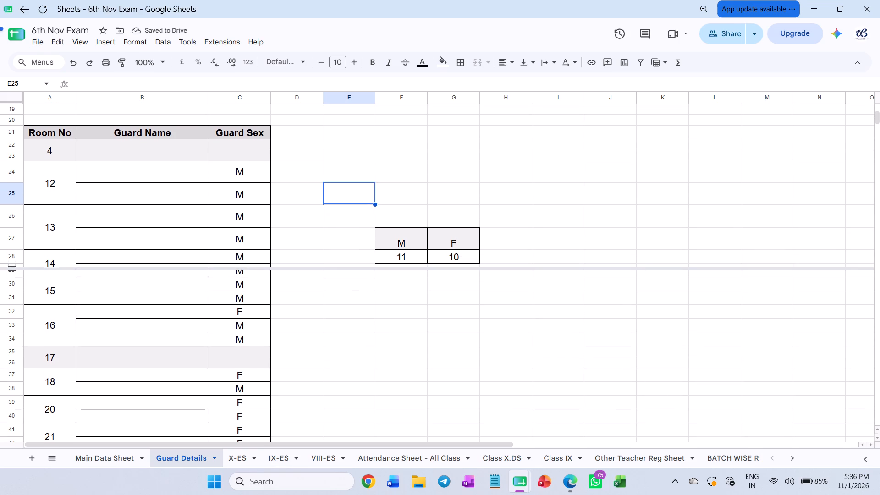
{"action": "left_click_drag", "start_coordinate": [11, 269], "coordinate": [11, 273]}
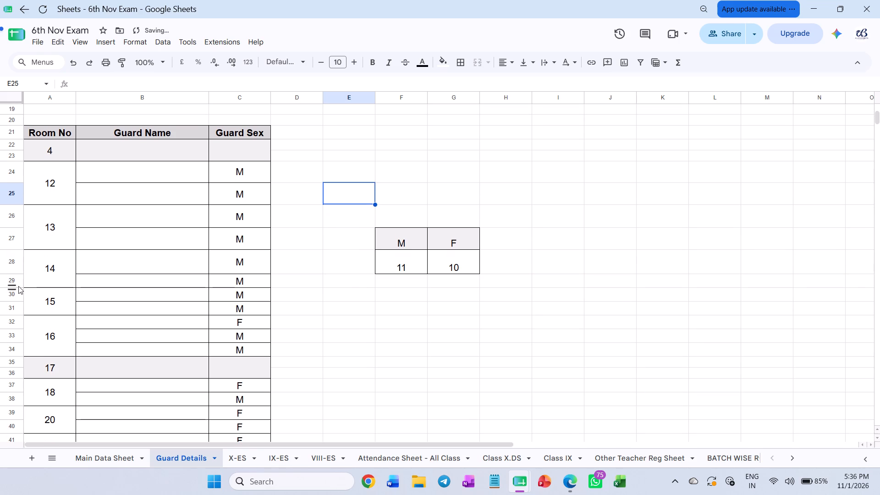
{"action": "left_click_drag", "start_coordinate": [13, 286], "coordinate": [11, 297]}
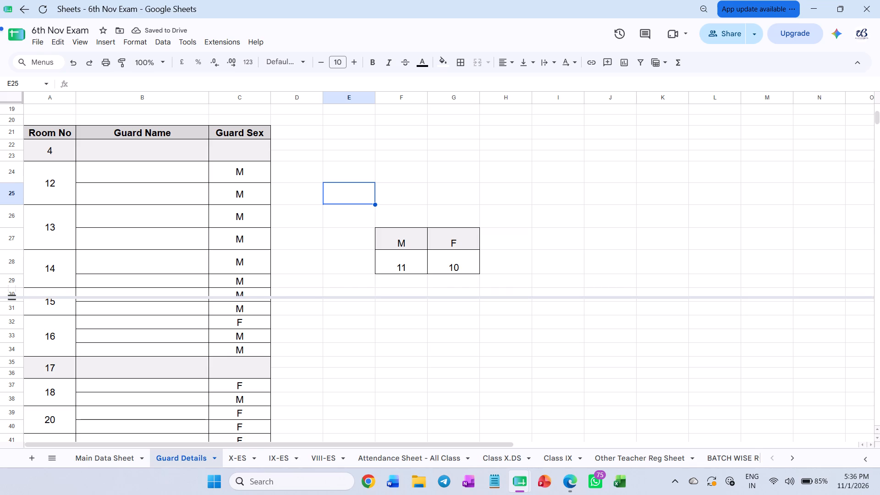
{"action": "scroll", "coordinate": [55, 306], "scroll_direction": "down", "scroll_amount": 1}
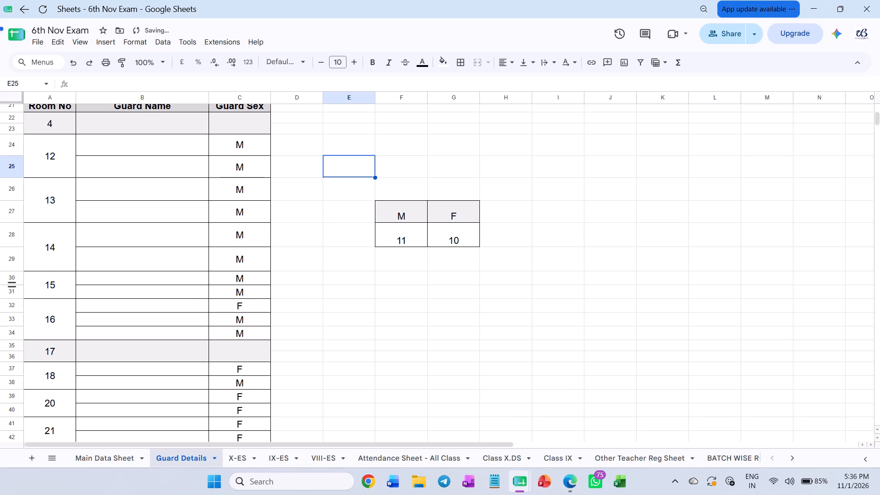
{"action": "left_click_drag", "start_coordinate": [15, 285], "coordinate": [13, 294]}
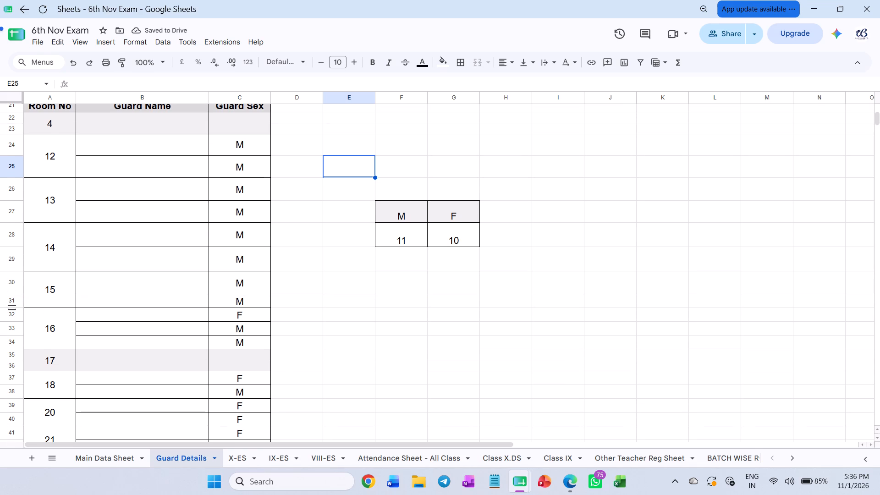
{"action": "left_click_drag", "start_coordinate": [12, 307], "coordinate": [12, 317]}
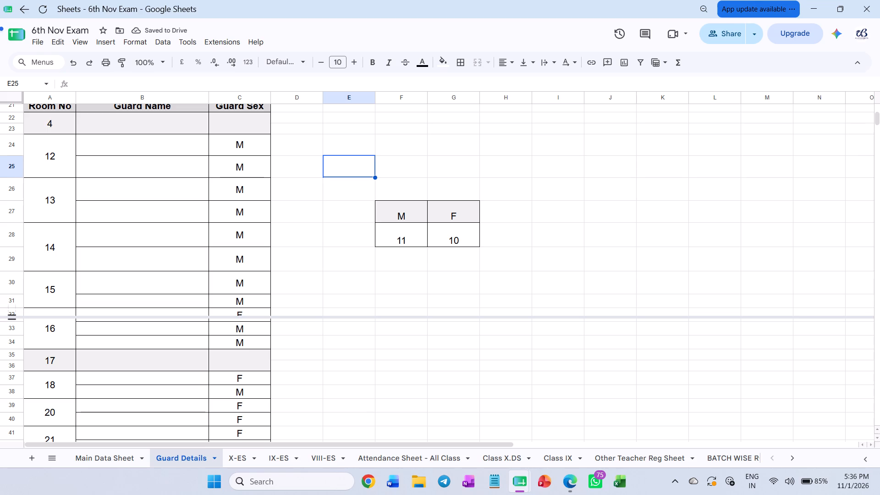
Enlarge rows 32 to 34, for room 16 in the guard name table, to roughly match the enlarged rows above.
{"action": "scroll", "coordinate": [49, 314], "scroll_direction": "down", "scroll_amount": 1}
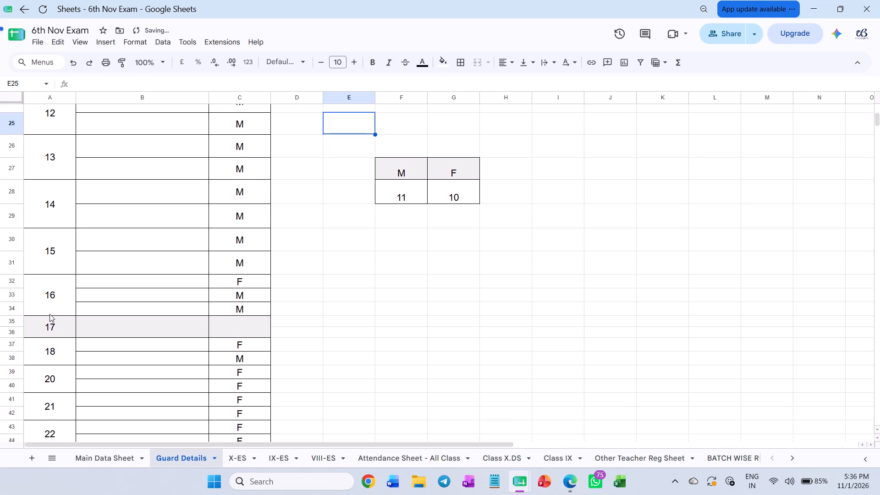
{"action": "scroll", "coordinate": [49, 314], "scroll_direction": "down", "scroll_amount": 1}
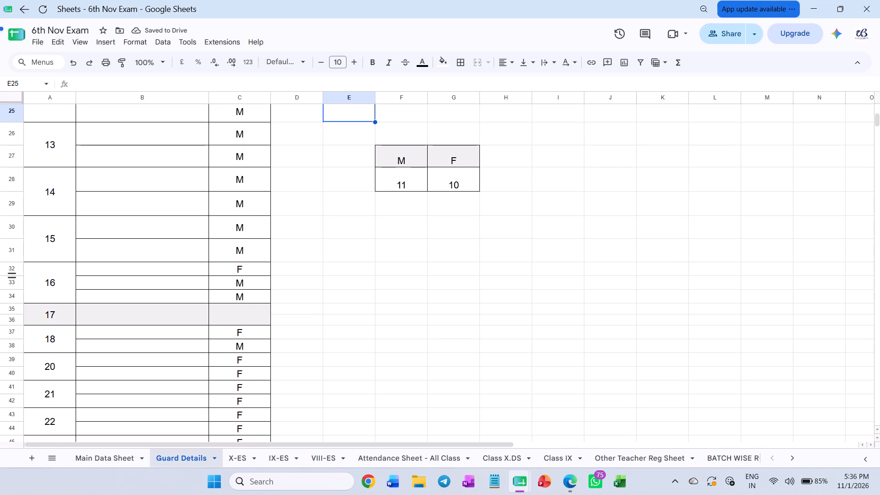
{"action": "left_click_drag", "start_coordinate": [11, 276], "coordinate": [11, 287]}
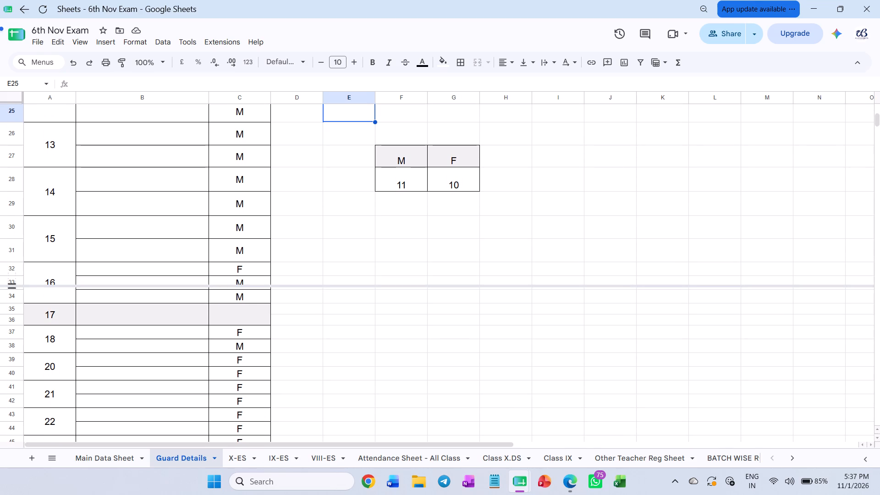
{"action": "left_click_drag", "start_coordinate": [11, 301], "coordinate": [11, 311]}
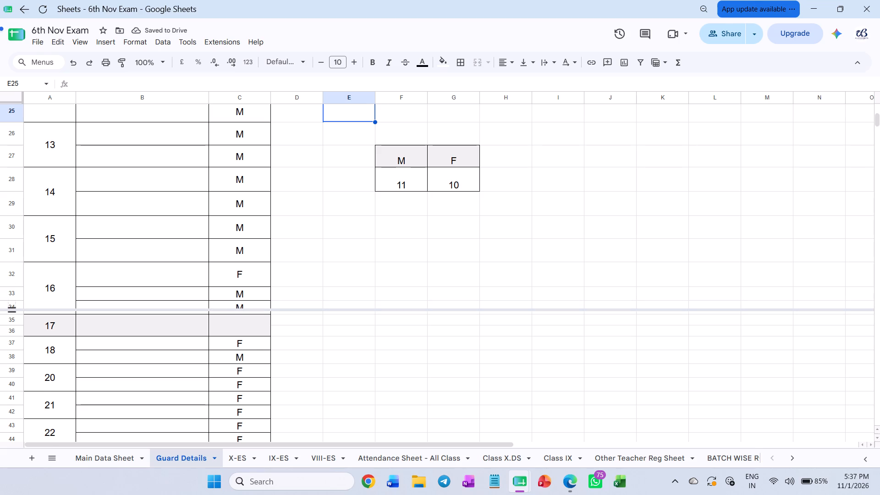
{"action": "left_click", "coordinate": [13, 311]}
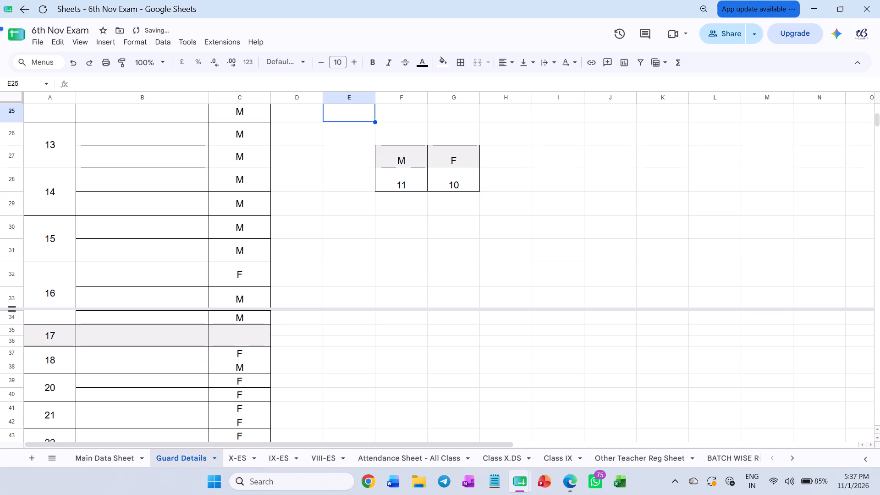
{"action": "left_click_drag", "start_coordinate": [13, 322], "coordinate": [12, 334]}
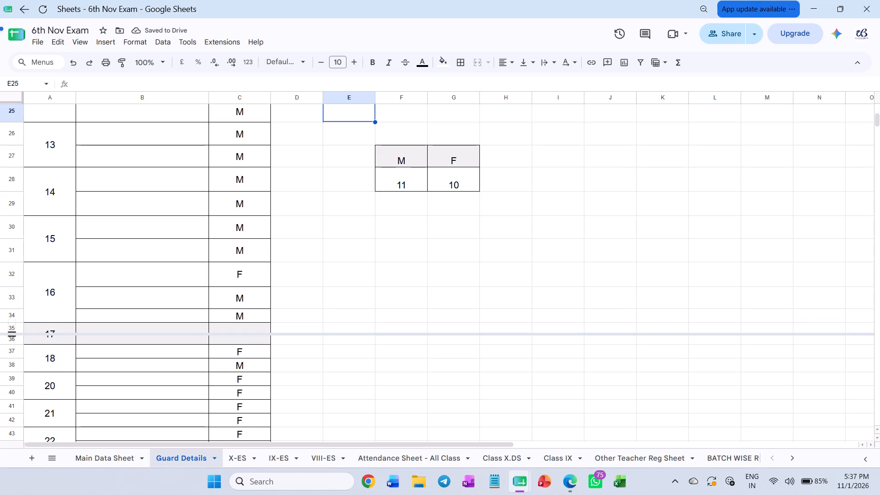
{"action": "left_click_drag", "start_coordinate": [15, 308], "coordinate": [15, 313]}
Look over the guard table's remaining rooms and the IX-ES student table, finishing on the Guard Details sheet.
{"action": "scroll", "coordinate": [76, 344], "scroll_direction": "down", "scroll_amount": 1}
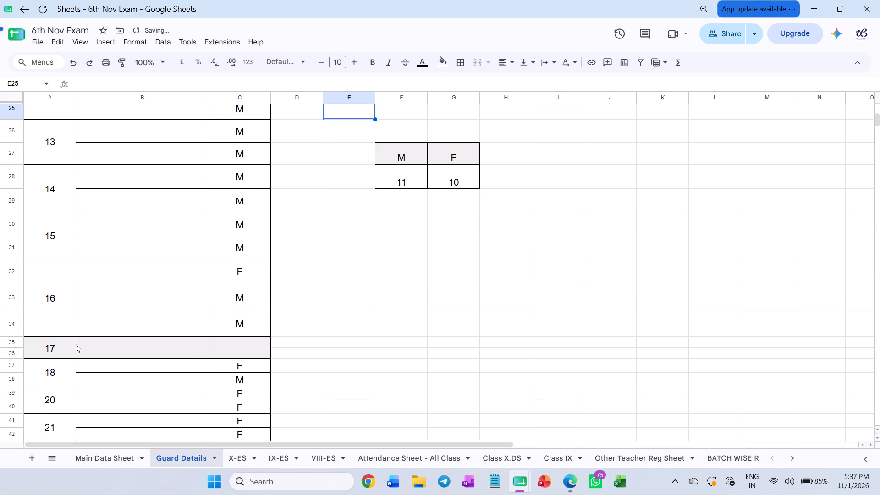
{"action": "scroll", "coordinate": [76, 344], "scroll_direction": "down", "scroll_amount": 2}
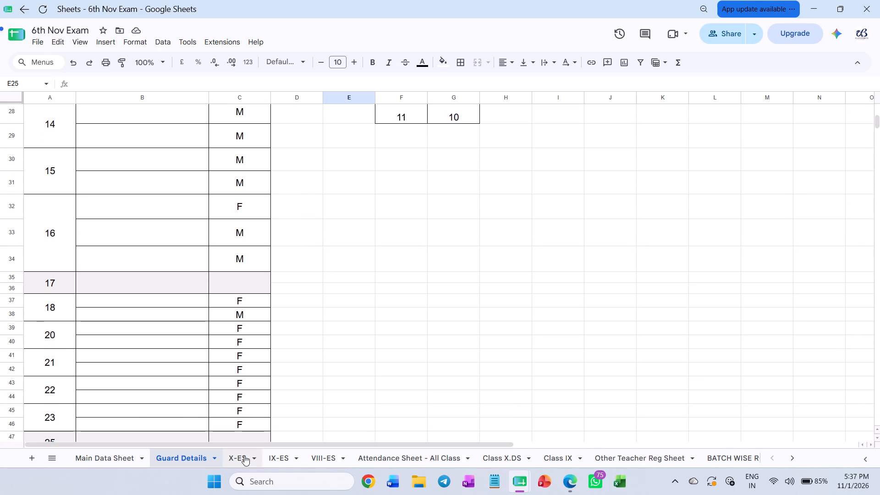
{"action": "left_click", "coordinate": [278, 455]}
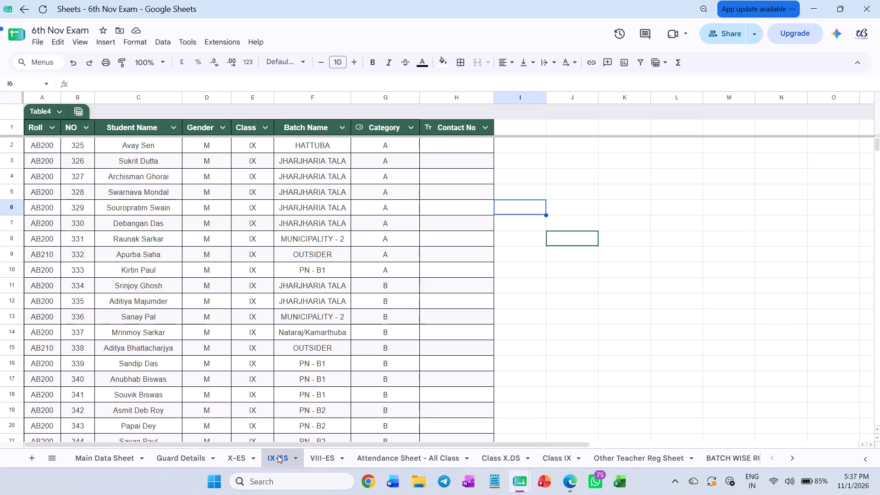
{"action": "left_click", "coordinate": [565, 242]}
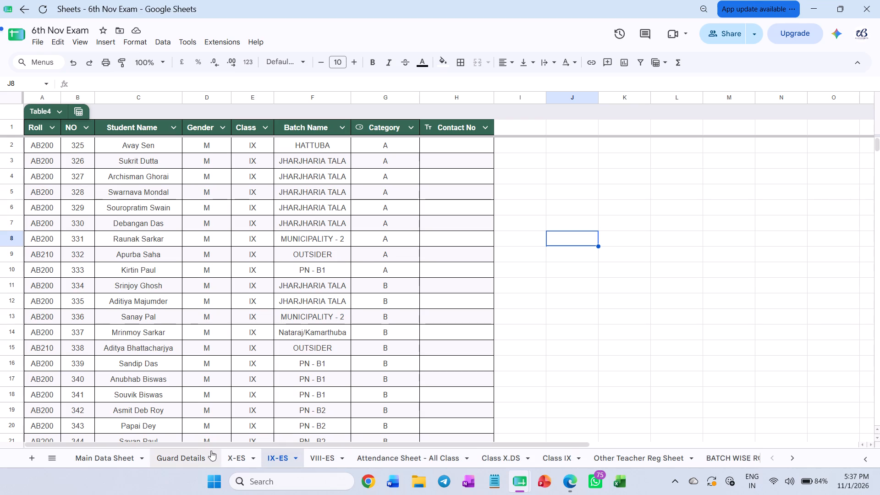
{"action": "left_click", "coordinate": [190, 452]}
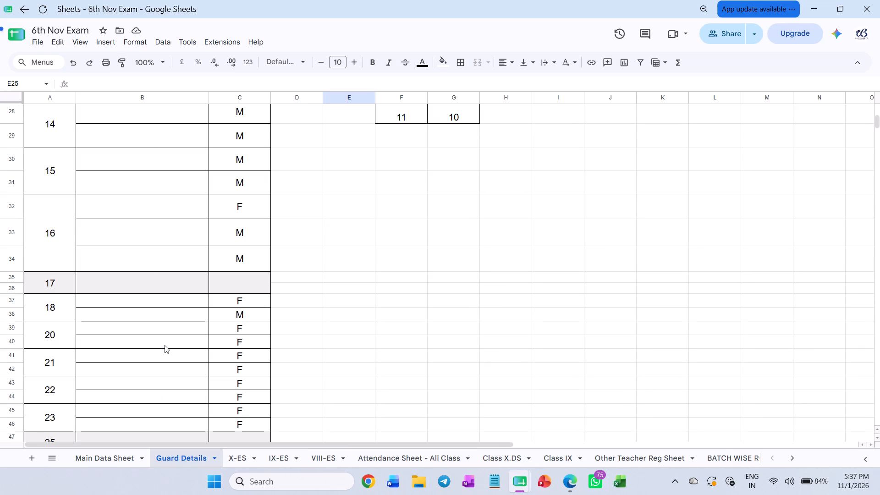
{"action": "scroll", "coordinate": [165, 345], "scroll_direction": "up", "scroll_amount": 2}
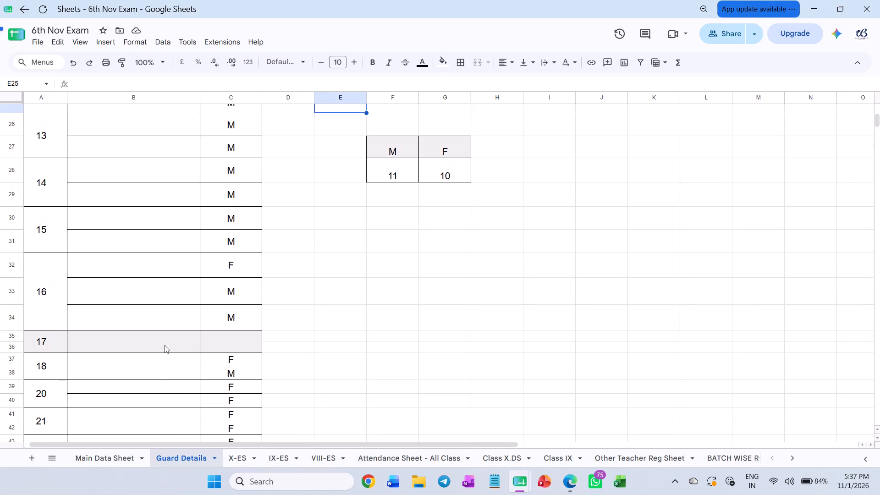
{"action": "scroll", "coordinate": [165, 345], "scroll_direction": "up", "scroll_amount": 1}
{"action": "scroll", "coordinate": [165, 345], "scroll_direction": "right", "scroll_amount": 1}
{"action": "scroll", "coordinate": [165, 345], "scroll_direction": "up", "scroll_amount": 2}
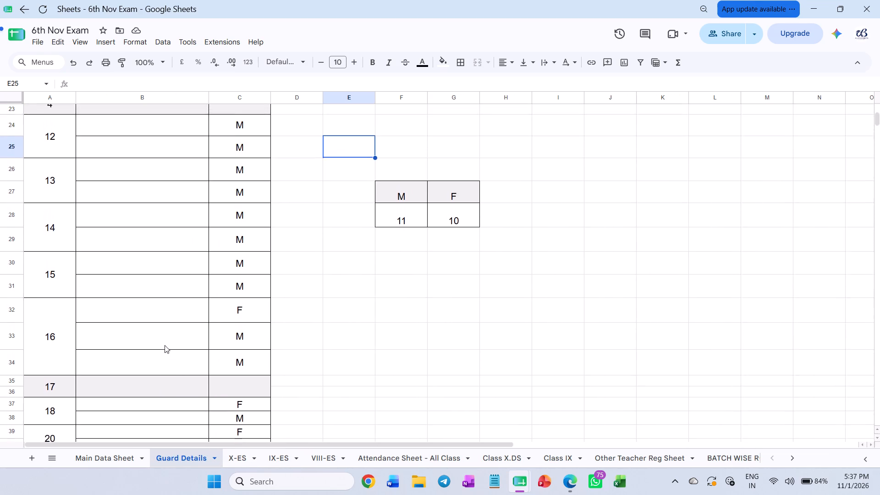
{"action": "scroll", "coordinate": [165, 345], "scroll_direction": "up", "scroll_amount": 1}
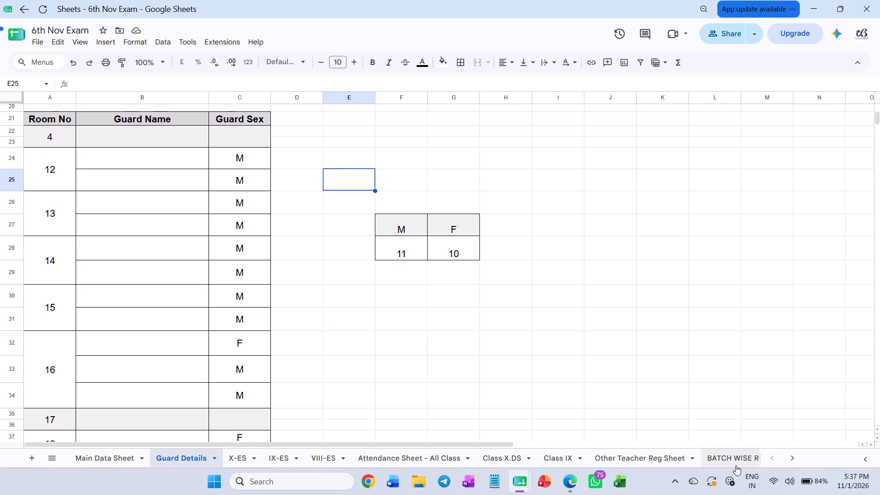
Remove the filter from the CLASS - IX student table on the BATCH WISE ROLL sheet.
{"action": "left_click", "coordinate": [736, 465]}
{"action": "scroll", "coordinate": [415, 324], "scroll_direction": "up", "scroll_amount": 4}
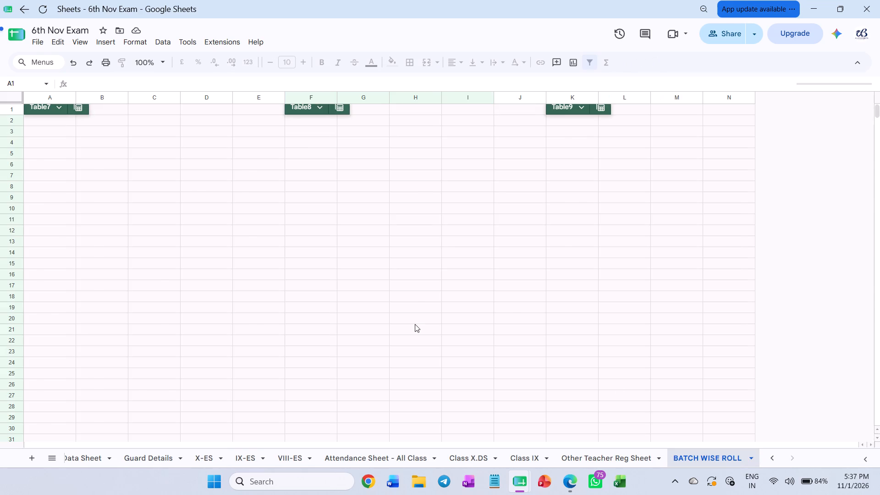
{"action": "scroll", "coordinate": [415, 324], "scroll_direction": "up", "scroll_amount": 1}
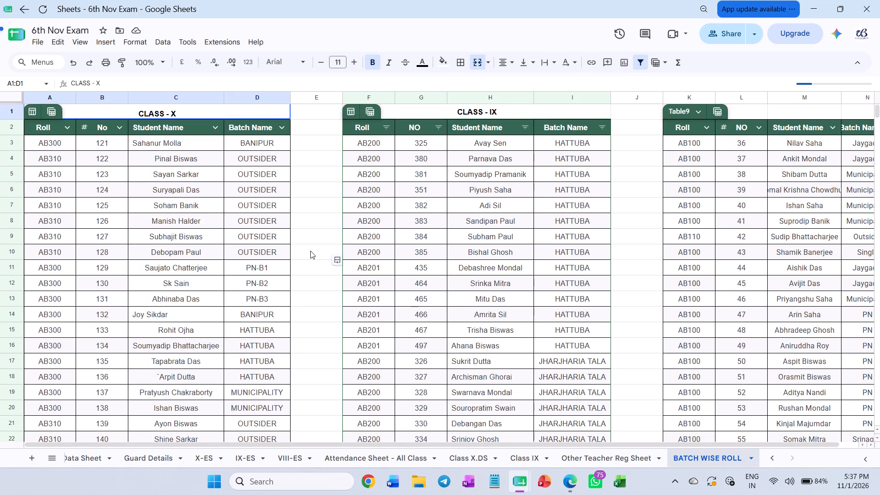
{"action": "right_click", "coordinate": [461, 252]}
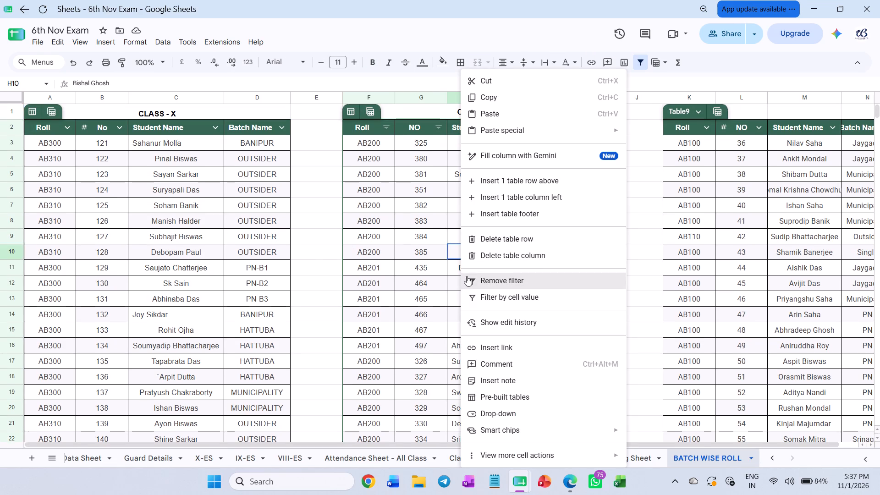
{"action": "left_click", "coordinate": [467, 276]}
{"action": "right_click", "coordinate": [266, 244]}
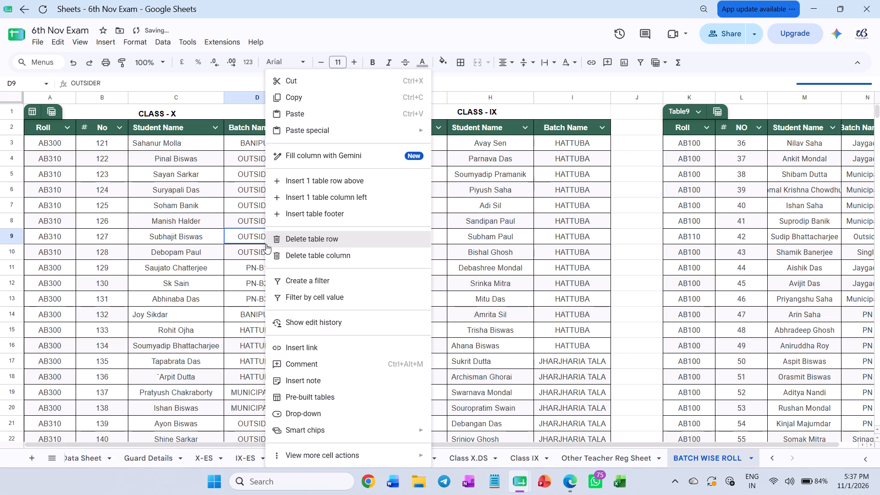
{"action": "left_click", "coordinate": [793, 198]}
{"action": "right_click", "coordinate": [793, 198]}
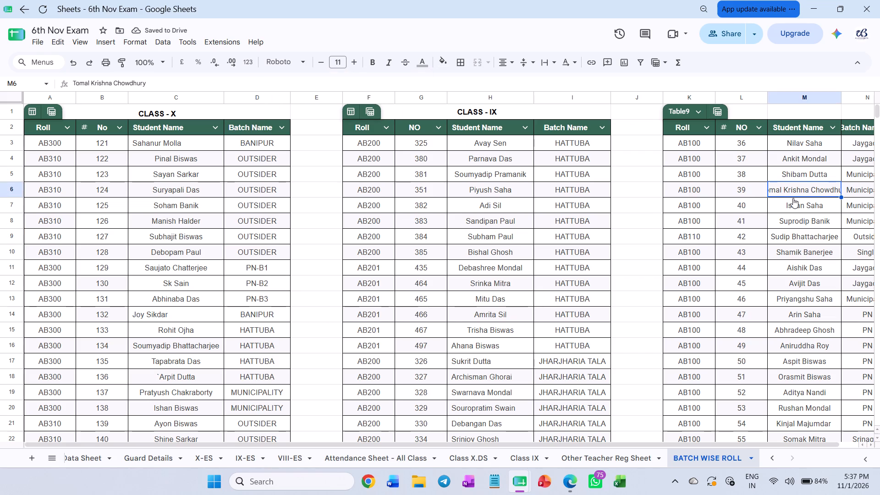
{"action": "left_click", "coordinate": [511, 258]}
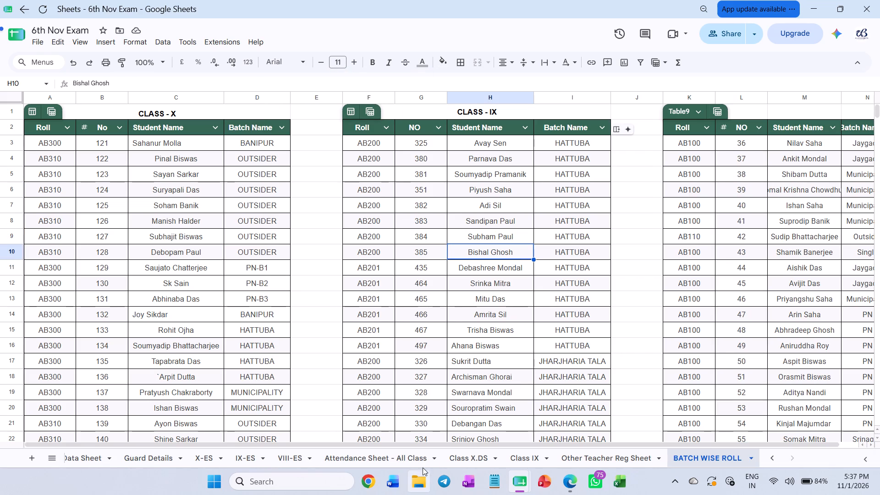
Return to the Guard Details sheet and look over the guard name table and the room guard requirements above it.
{"action": "left_click", "coordinate": [137, 456]}
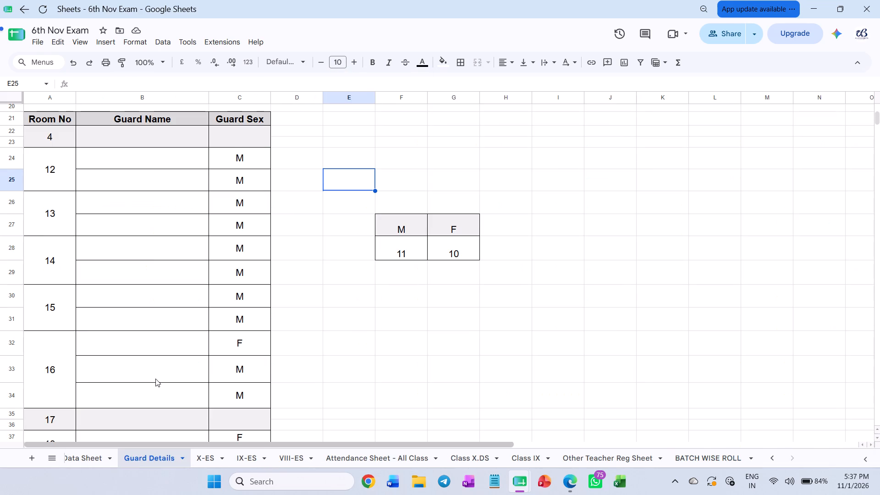
{"action": "scroll", "coordinate": [156, 376], "scroll_direction": "right", "scroll_amount": 1}
{"action": "scroll", "coordinate": [156, 376], "scroll_direction": "down", "scroll_amount": 2}
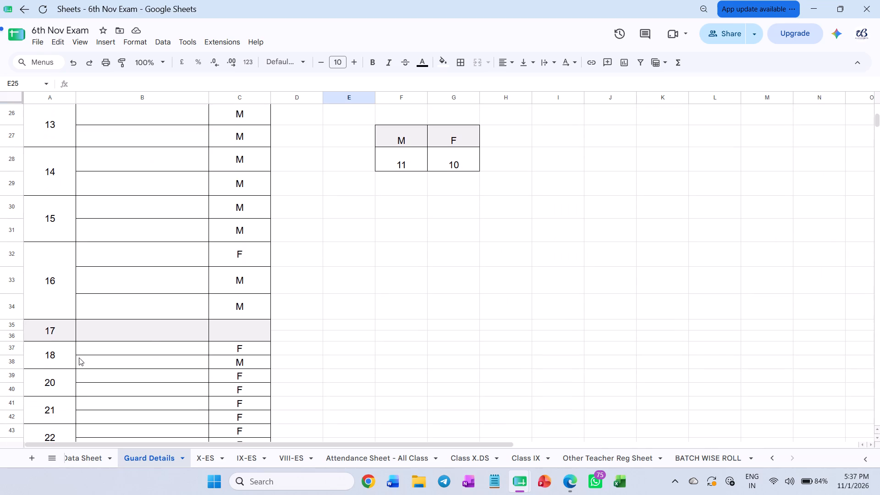
{"action": "scroll", "coordinate": [79, 357], "scroll_direction": "down", "scroll_amount": 4}
{"action": "scroll", "coordinate": [79, 357], "scroll_direction": "up", "scroll_amount": 4}
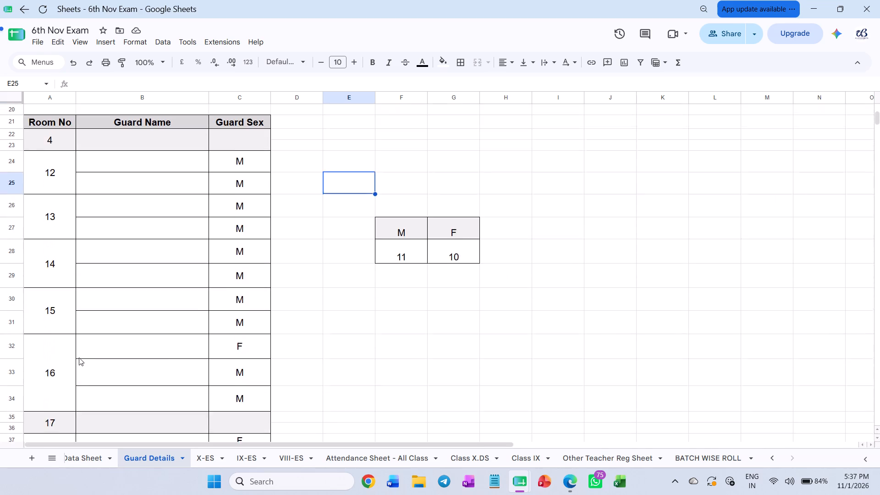
{"action": "scroll", "coordinate": [79, 357], "scroll_direction": "up", "scroll_amount": 1}
{"action": "scroll", "coordinate": [79, 357], "scroll_direction": "down", "scroll_amount": 1}
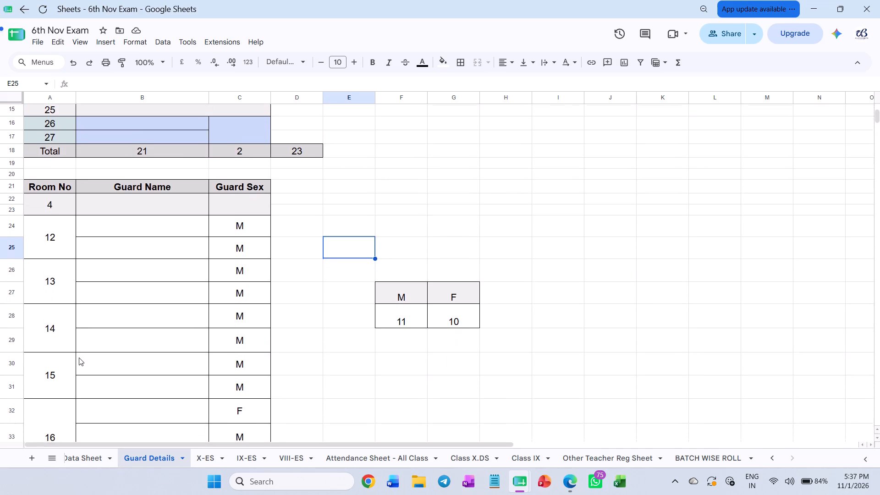
{"action": "scroll", "coordinate": [79, 357], "scroll_direction": "up", "scroll_amount": 2}
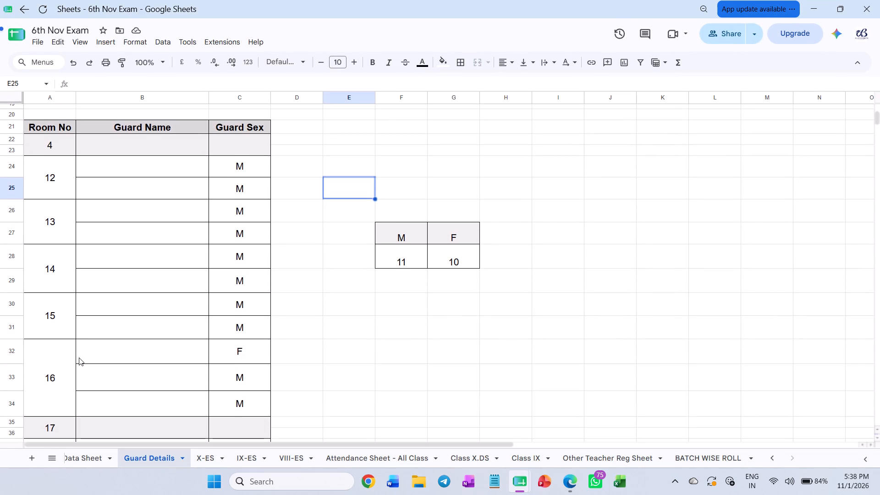
{"action": "scroll", "coordinate": [79, 357], "scroll_direction": "up", "scroll_amount": 4}
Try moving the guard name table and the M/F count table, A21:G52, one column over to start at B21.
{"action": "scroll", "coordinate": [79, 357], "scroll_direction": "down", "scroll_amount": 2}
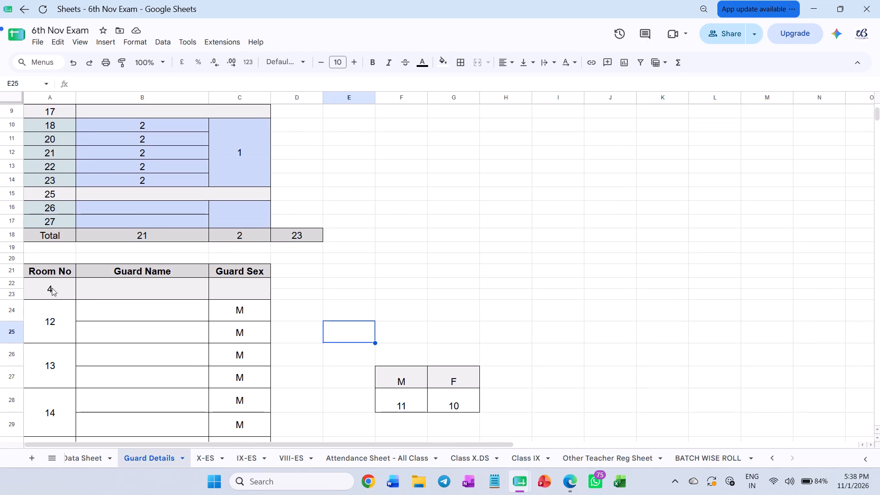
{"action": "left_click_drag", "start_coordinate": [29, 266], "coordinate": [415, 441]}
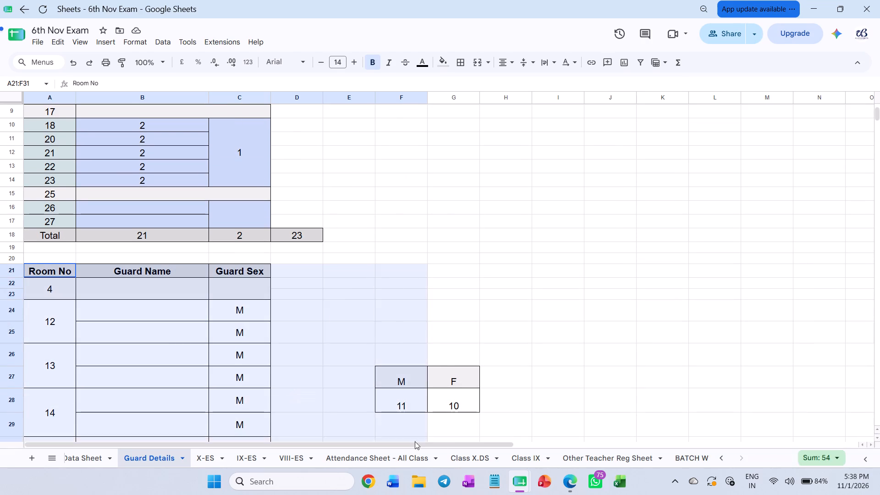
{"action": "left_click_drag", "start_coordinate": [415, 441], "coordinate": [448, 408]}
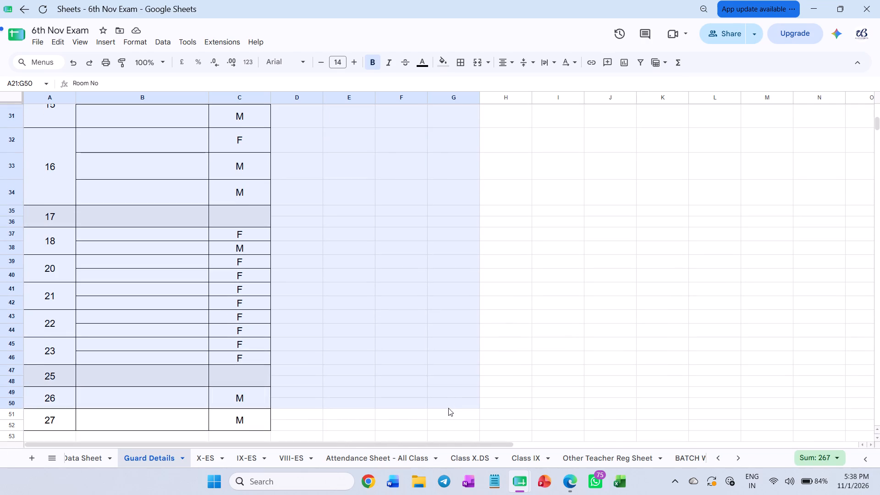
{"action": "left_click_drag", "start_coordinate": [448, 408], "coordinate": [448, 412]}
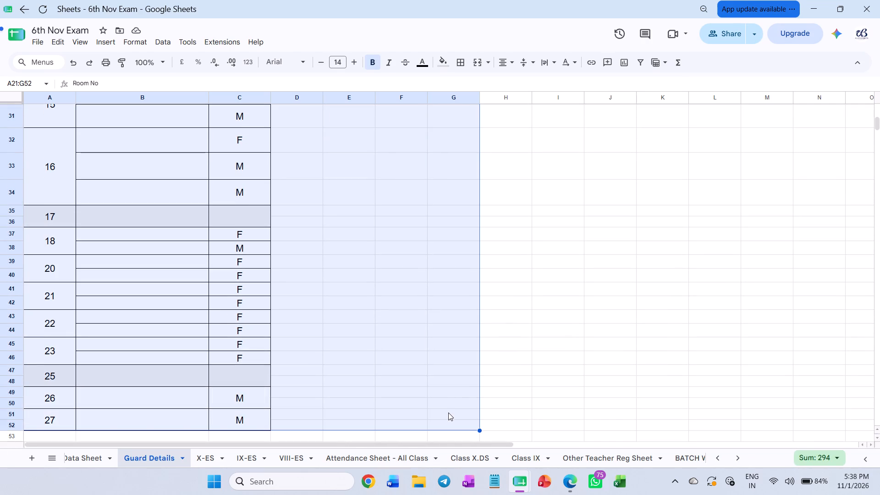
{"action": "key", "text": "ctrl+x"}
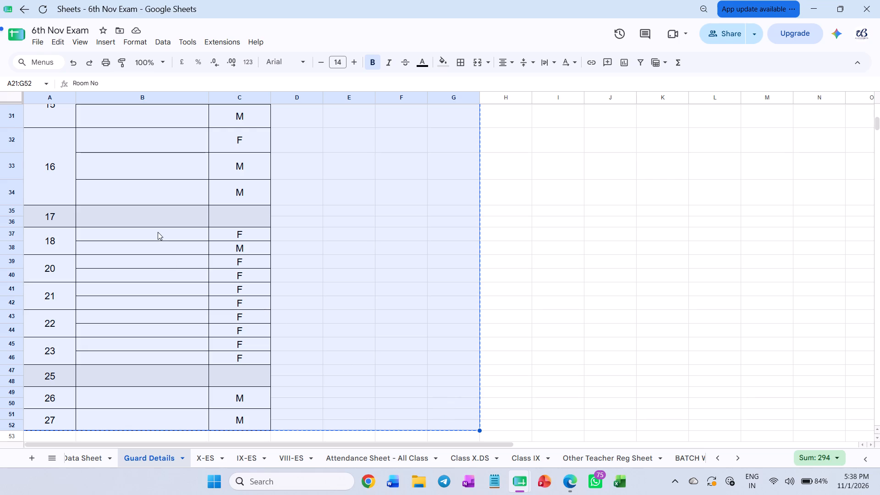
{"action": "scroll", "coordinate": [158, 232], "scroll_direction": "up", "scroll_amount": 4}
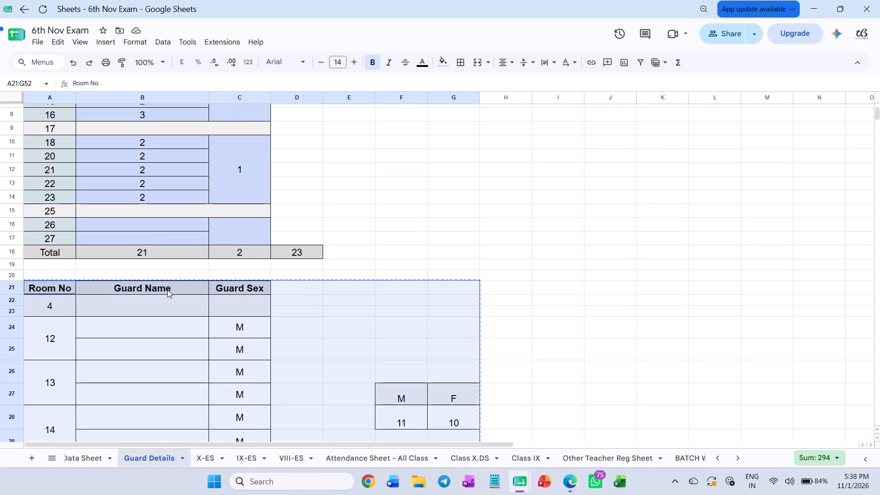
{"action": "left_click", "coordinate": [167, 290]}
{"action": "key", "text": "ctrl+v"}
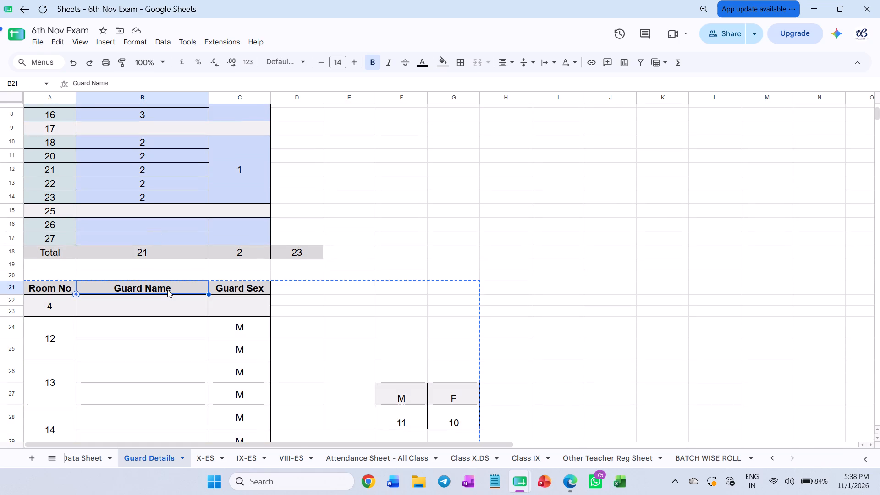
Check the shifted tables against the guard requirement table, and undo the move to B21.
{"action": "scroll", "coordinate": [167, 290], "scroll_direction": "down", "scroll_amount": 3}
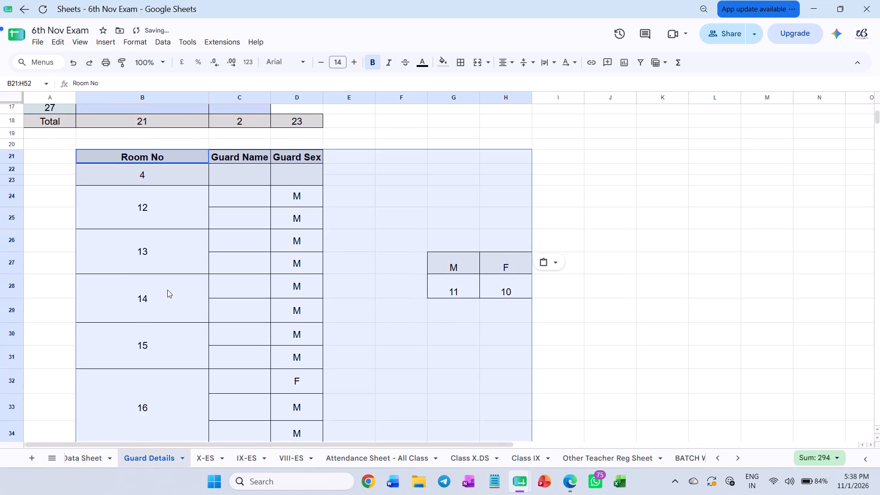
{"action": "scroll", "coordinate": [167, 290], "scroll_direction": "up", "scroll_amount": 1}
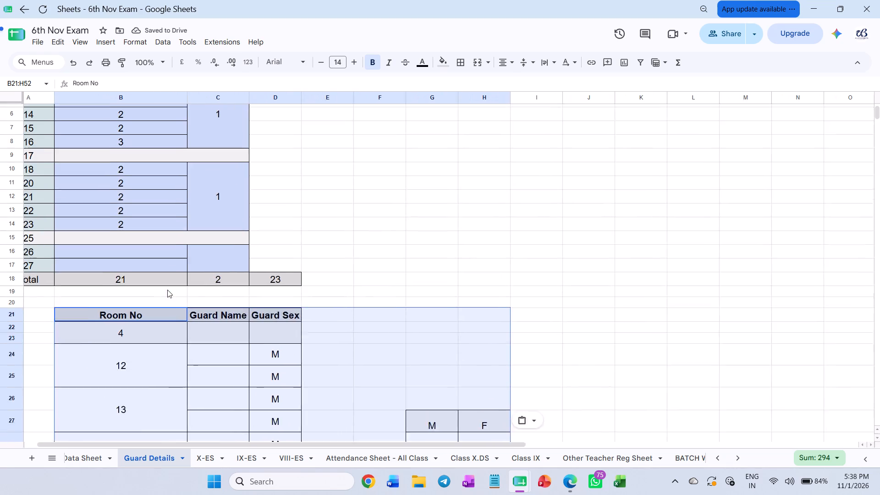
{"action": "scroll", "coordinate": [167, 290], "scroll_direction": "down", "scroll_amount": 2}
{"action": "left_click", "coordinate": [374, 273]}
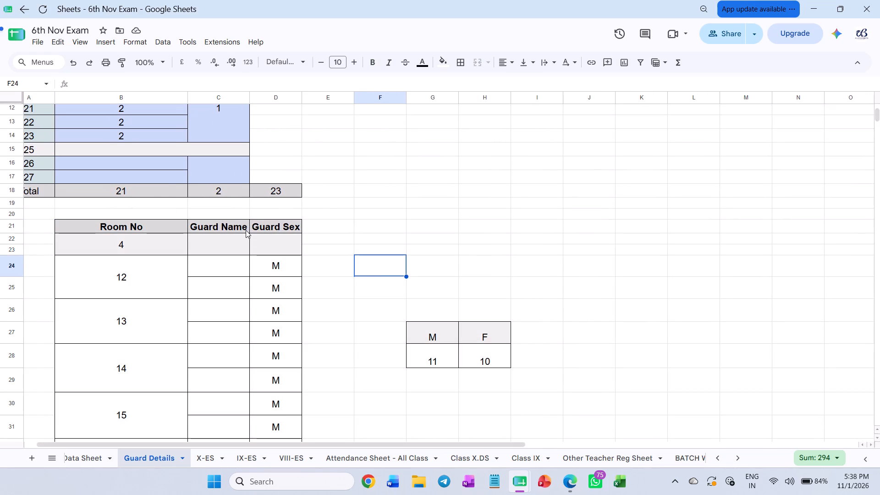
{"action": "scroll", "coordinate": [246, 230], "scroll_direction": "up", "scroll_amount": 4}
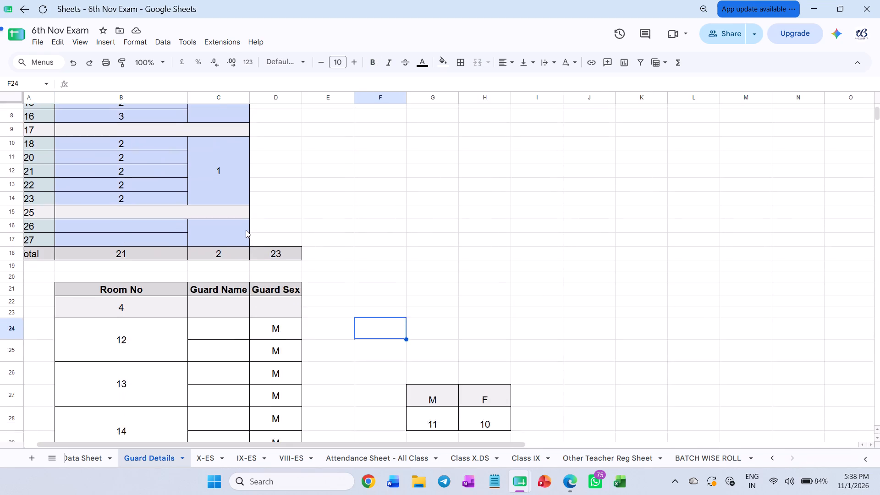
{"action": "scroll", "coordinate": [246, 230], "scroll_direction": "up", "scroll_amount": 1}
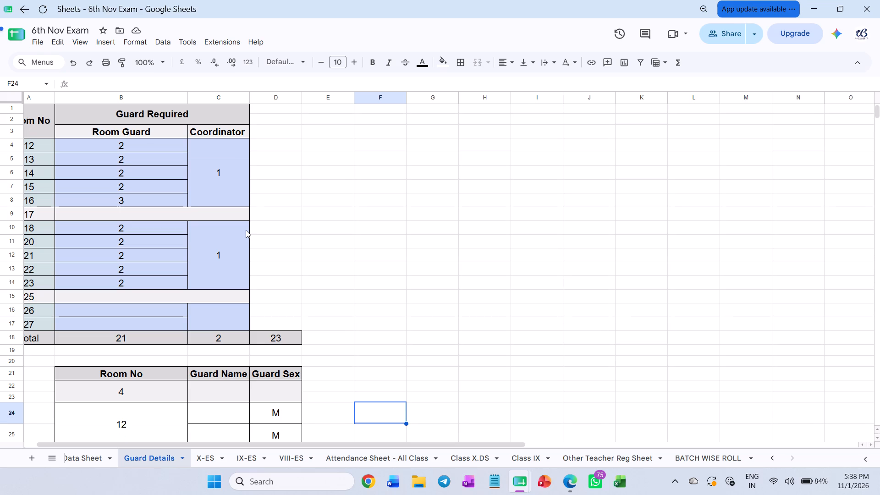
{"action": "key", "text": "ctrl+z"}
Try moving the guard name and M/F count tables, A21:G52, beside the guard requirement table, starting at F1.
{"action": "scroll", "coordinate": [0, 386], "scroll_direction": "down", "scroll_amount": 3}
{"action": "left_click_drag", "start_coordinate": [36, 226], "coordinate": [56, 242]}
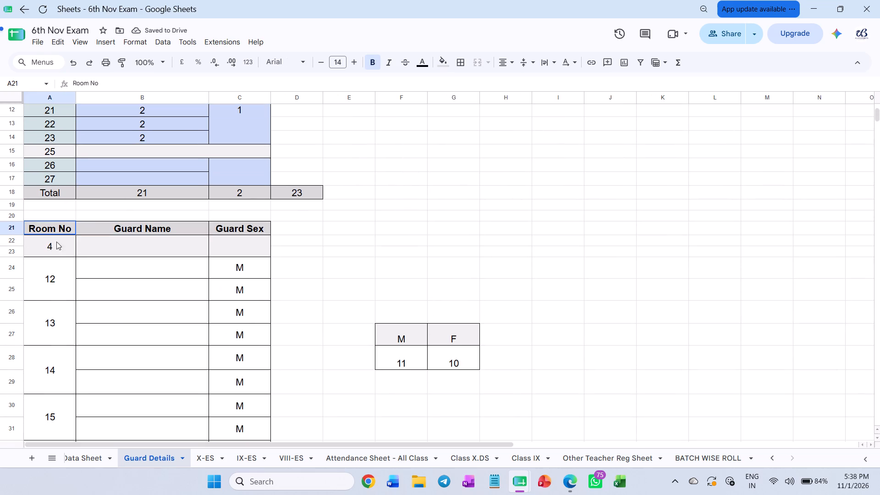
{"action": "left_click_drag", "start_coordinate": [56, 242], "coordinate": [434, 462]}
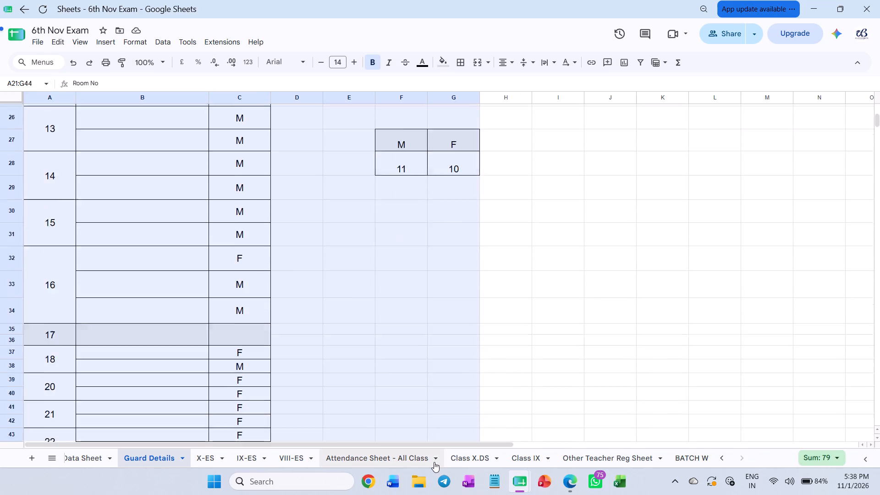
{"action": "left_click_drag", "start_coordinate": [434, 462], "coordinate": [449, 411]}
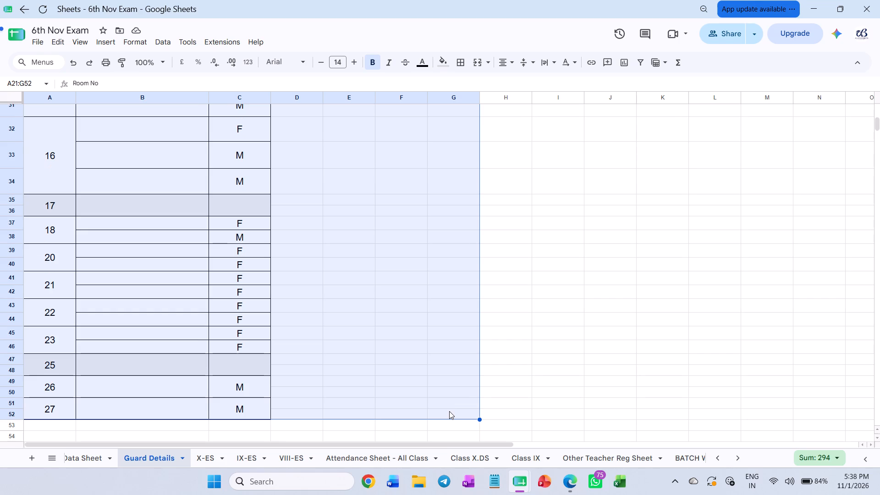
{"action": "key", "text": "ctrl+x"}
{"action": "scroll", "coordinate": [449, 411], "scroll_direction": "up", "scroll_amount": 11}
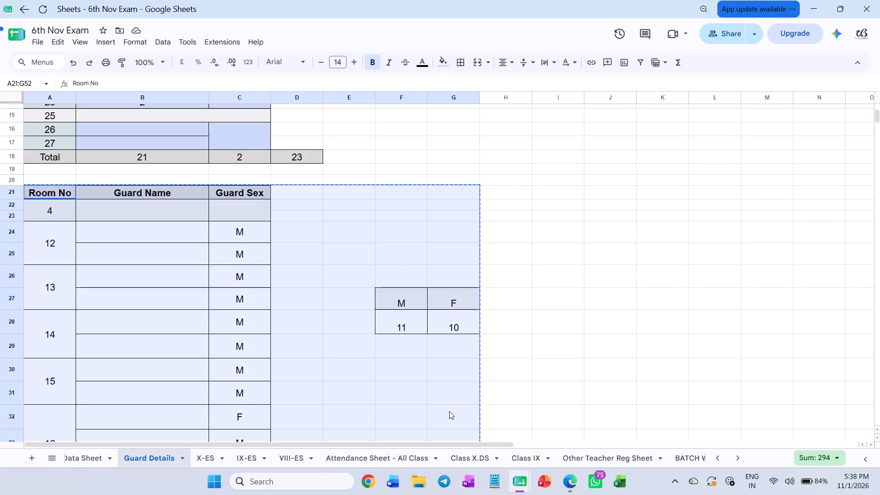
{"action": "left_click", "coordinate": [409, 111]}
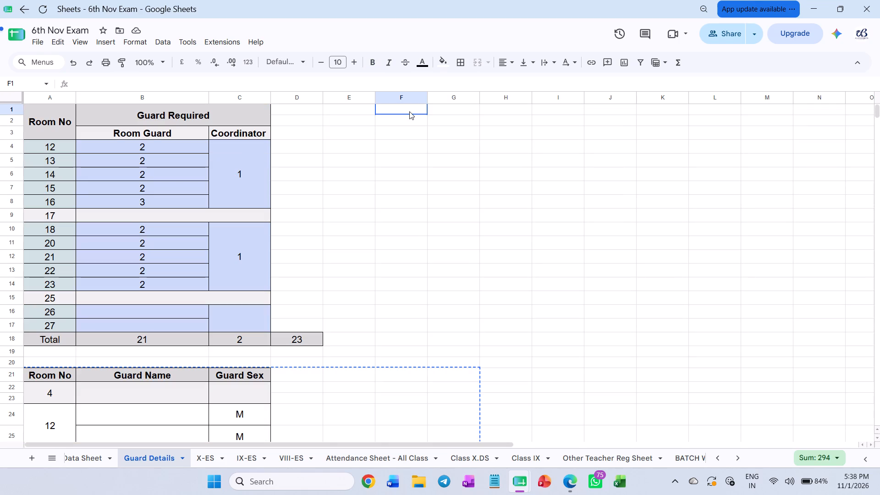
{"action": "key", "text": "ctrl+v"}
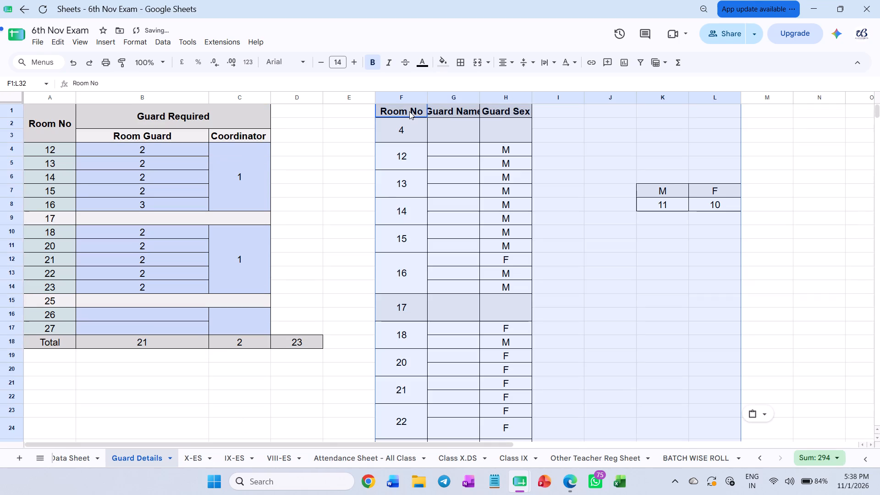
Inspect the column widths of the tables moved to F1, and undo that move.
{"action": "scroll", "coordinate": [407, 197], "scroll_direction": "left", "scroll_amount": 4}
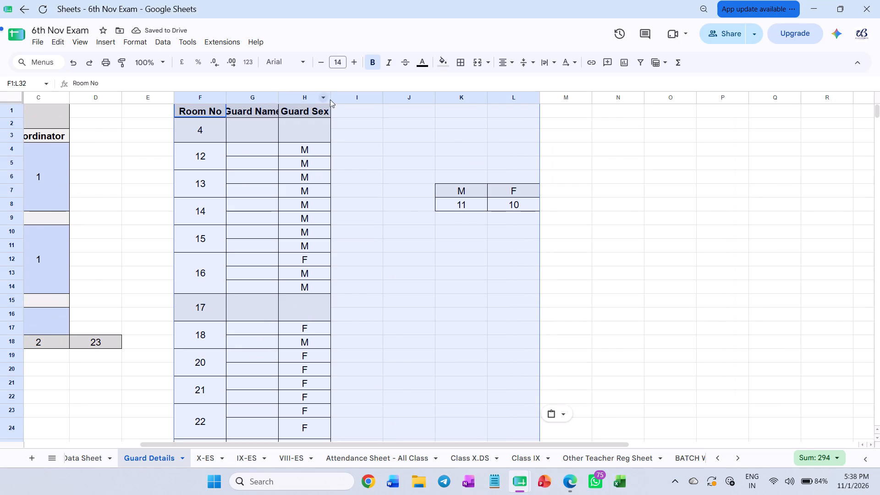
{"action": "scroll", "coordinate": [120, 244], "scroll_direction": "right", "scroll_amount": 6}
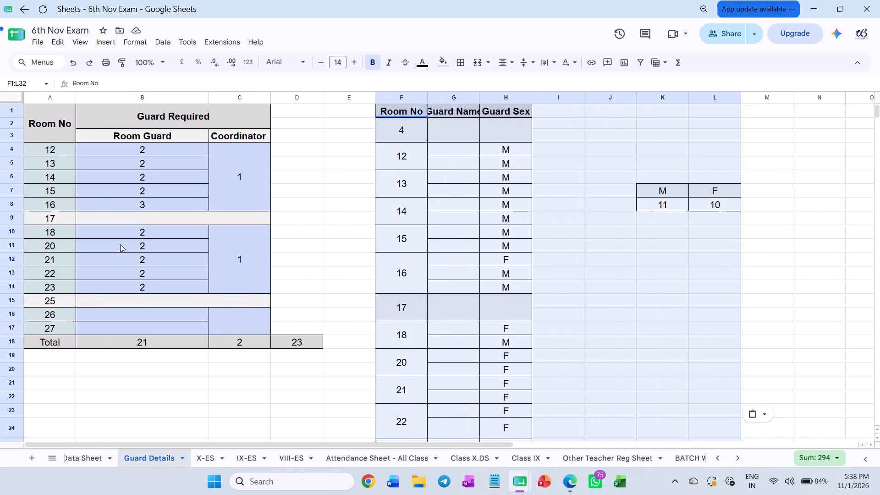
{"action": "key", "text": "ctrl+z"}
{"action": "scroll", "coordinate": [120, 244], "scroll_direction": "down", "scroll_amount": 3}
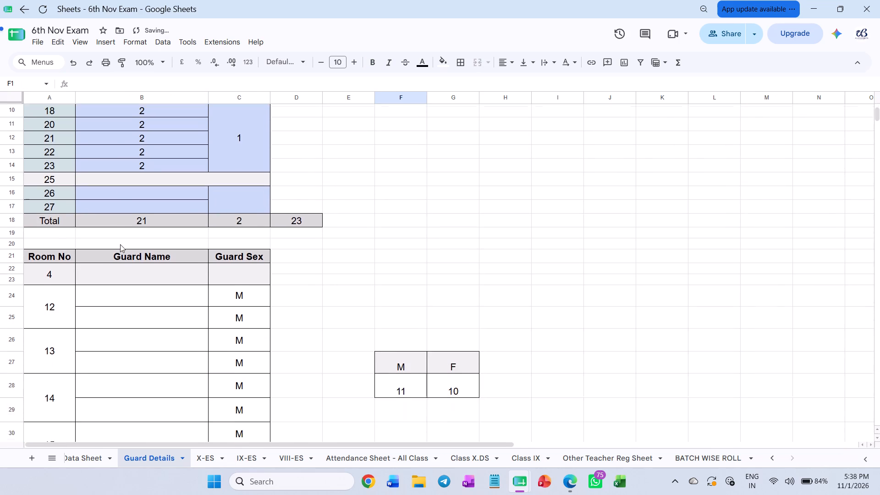
Look over the guard name table from room 4 to room 27 and the guard requirement table above it.
{"action": "scroll", "coordinate": [120, 244], "scroll_direction": "up", "scroll_amount": 3}
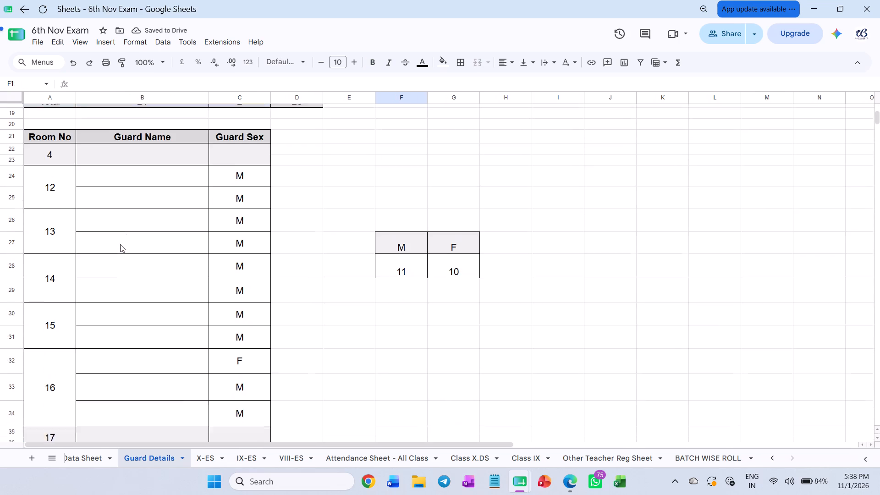
{"action": "scroll", "coordinate": [120, 244], "scroll_direction": "right", "scroll_amount": 1}
{"action": "scroll", "coordinate": [133, 309], "scroll_direction": "up", "scroll_amount": 2}
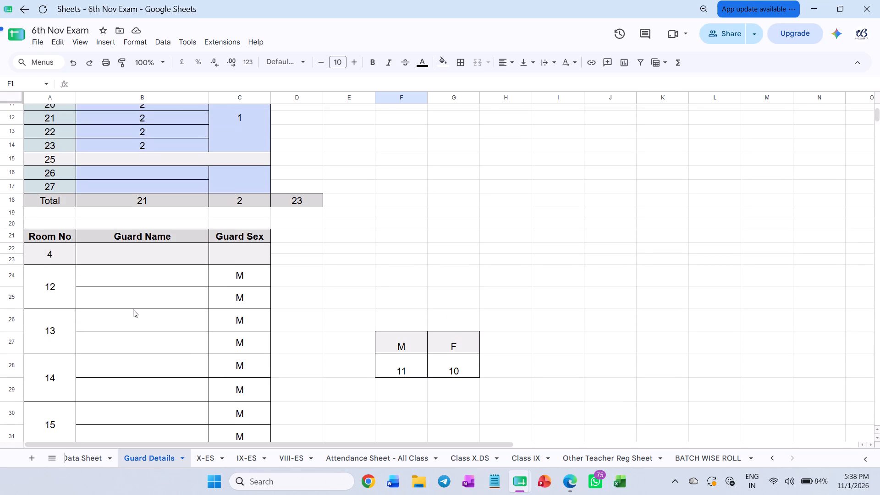
{"action": "scroll", "coordinate": [133, 309], "scroll_direction": "down", "scroll_amount": 2}
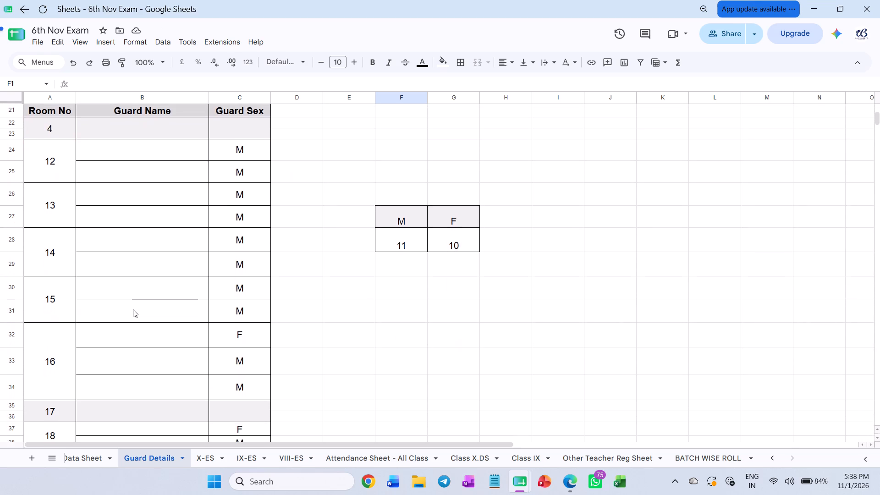
{"action": "scroll", "coordinate": [133, 309], "scroll_direction": "down", "scroll_amount": 1}
{"action": "scroll", "coordinate": [133, 309], "scroll_direction": "up", "scroll_amount": 1}
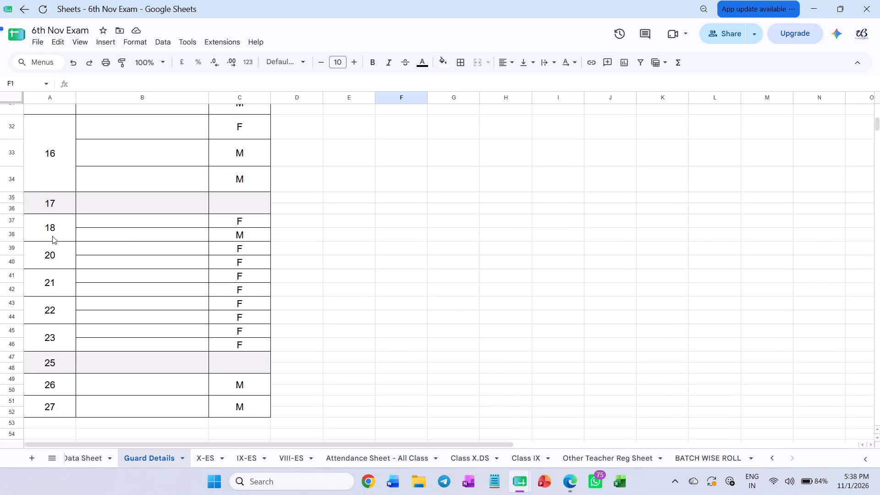
{"action": "scroll", "coordinate": [103, 191], "scroll_direction": "up", "scroll_amount": 5}
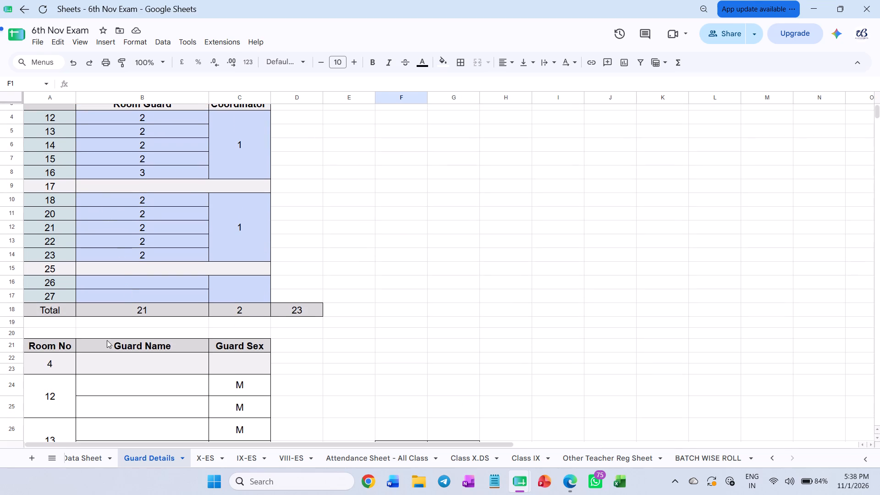
Collapse row 23, the second row of the merged room 4 entry in the guard name table, to minimal height.
{"action": "left_click", "coordinate": [108, 360]}
{"action": "left_click", "coordinate": [112, 390]}
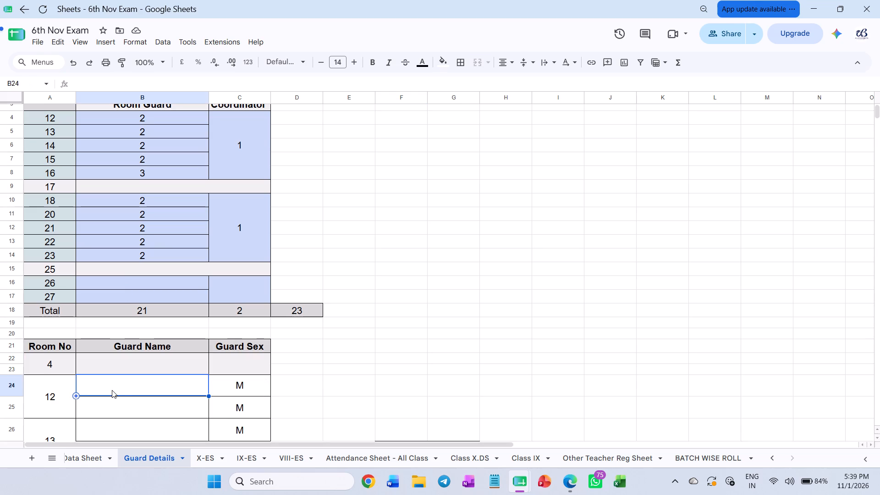
{"action": "left_click", "coordinate": [117, 374]}
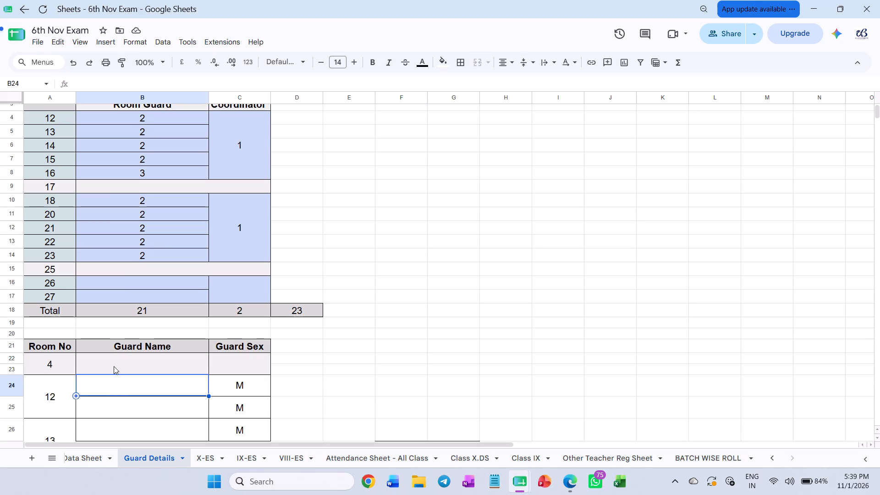
{"action": "left_click", "coordinate": [114, 366]}
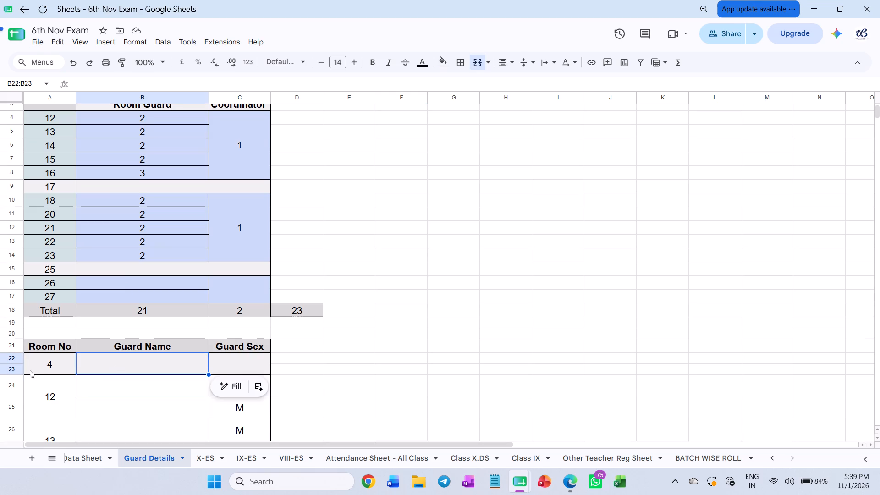
{"action": "left_click_drag", "start_coordinate": [10, 374], "coordinate": [7, 364]}
{"action": "left_click", "coordinate": [156, 398]}
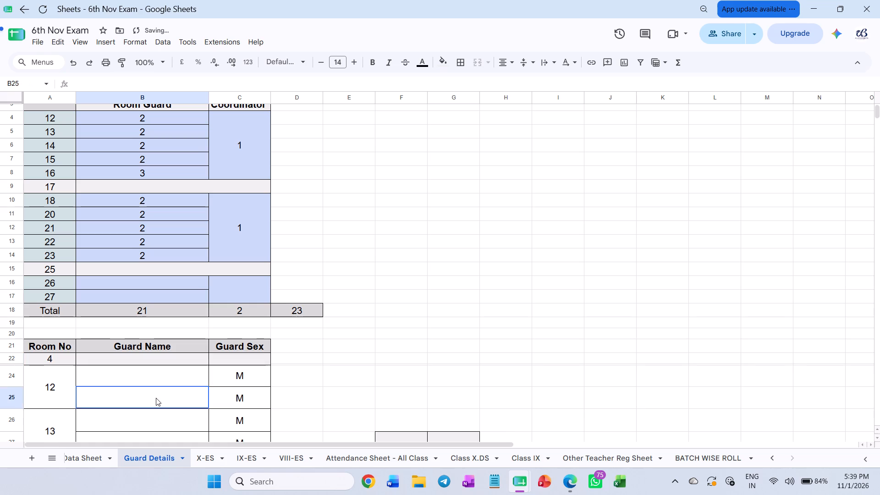
Collapse the empty row 20 directly above the guard name table's header to minimal height.
{"action": "left_click", "coordinate": [16, 339]}
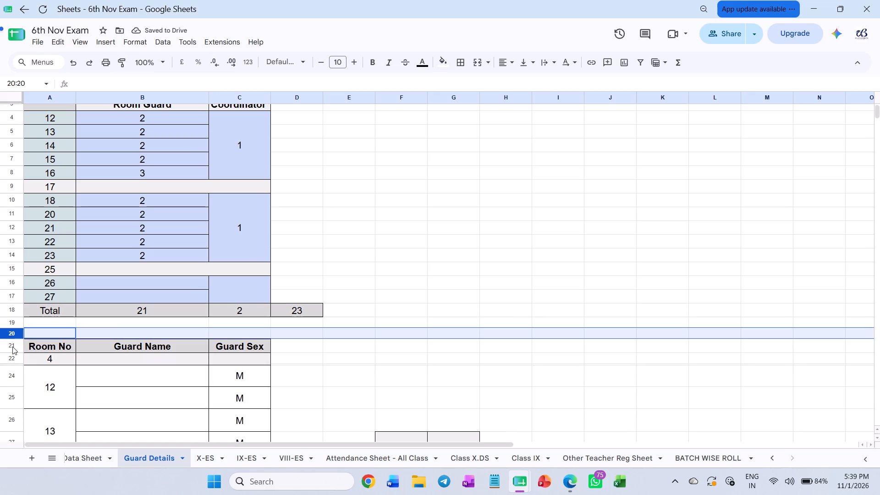
{"action": "left_click", "coordinate": [12, 346]}
{"action": "left_click_drag", "start_coordinate": [12, 340], "coordinate": [12, 330]}
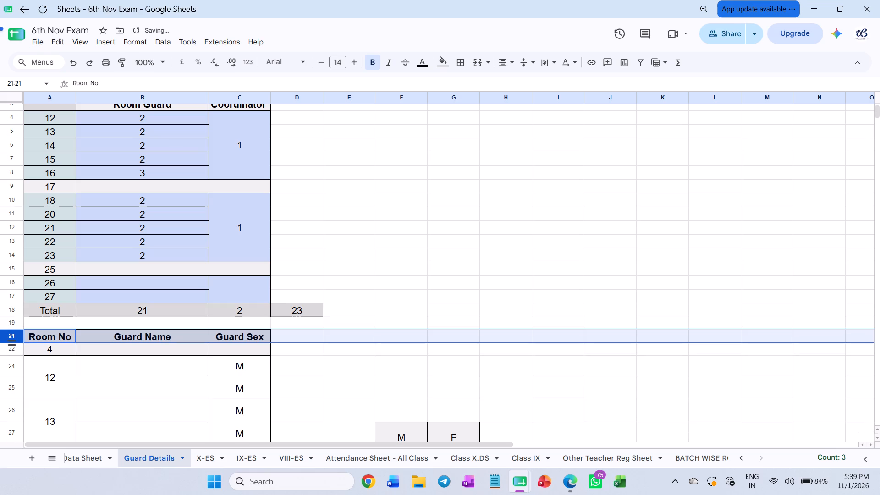
Make header row 21 of the guard name table taller, about the height of the room 12 rows.
{"action": "left_click_drag", "start_coordinate": [11, 345], "coordinate": [11, 351]}
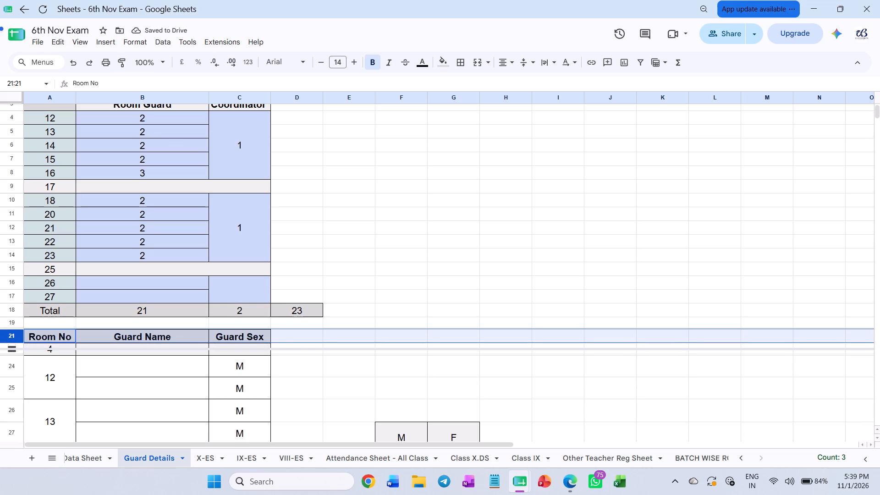
{"action": "left_click", "coordinate": [11, 351]}
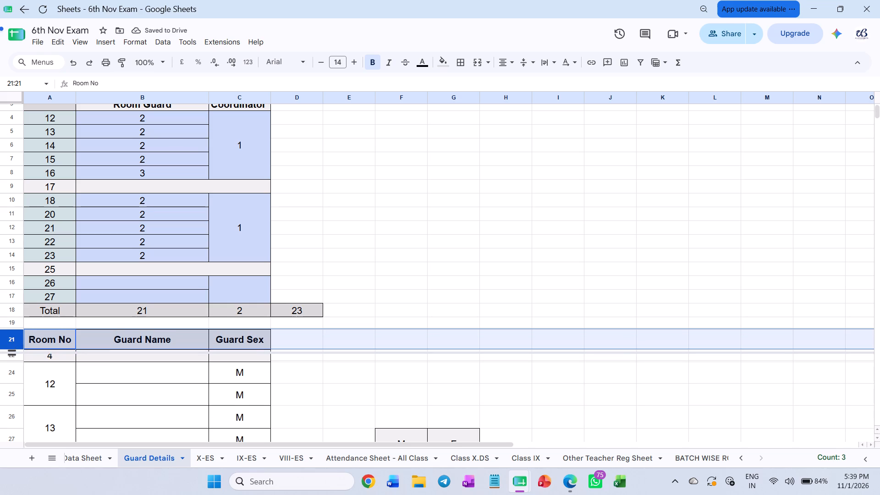
{"action": "scroll", "coordinate": [11, 354], "scroll_direction": "down", "scroll_amount": 2}
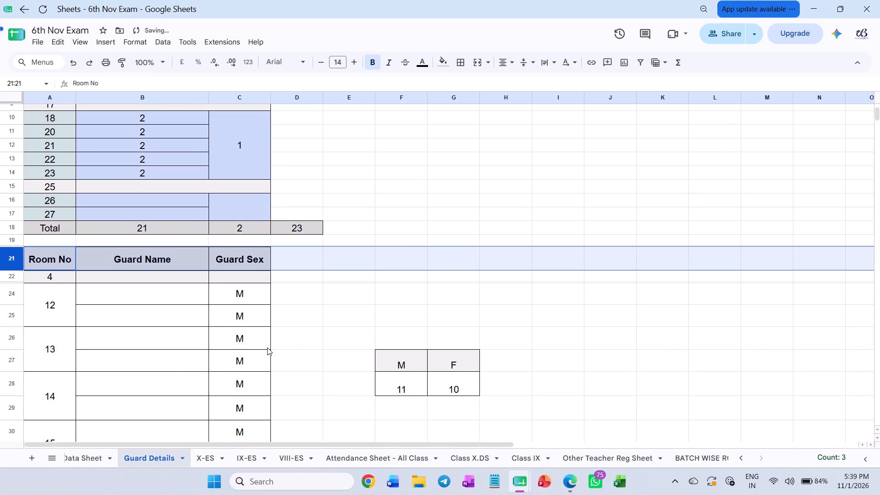
{"action": "left_click", "coordinate": [289, 342]}
Increase the height of row 22, the room 4 entry in the guard name table, slightly.
{"action": "scroll", "coordinate": [132, 319], "scroll_direction": "down", "scroll_amount": 1}
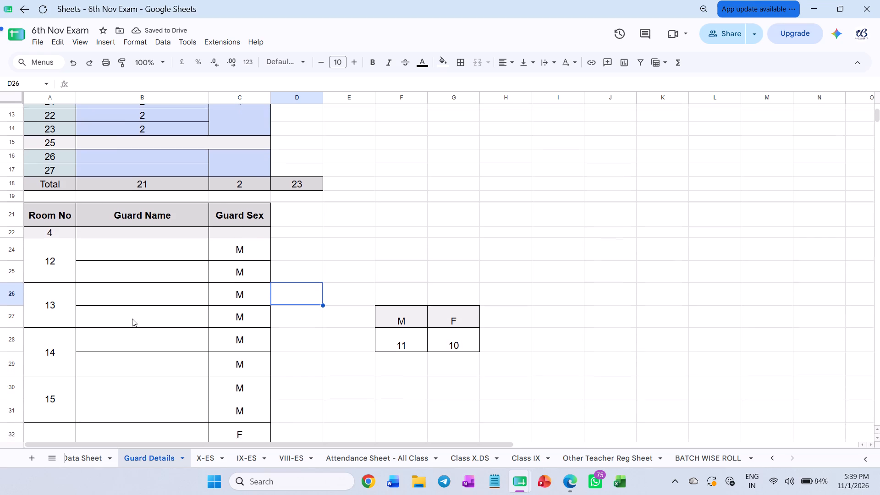
{"action": "scroll", "coordinate": [132, 319], "scroll_direction": "down", "scroll_amount": 1}
{"action": "left_click_drag", "start_coordinate": [12, 231], "coordinate": [12, 236]}
Start a list of names beside the guard name table, entering the first person's full name in capitals in F37.
{"action": "scroll", "coordinate": [245, 284], "scroll_direction": "down", "scroll_amount": 3}
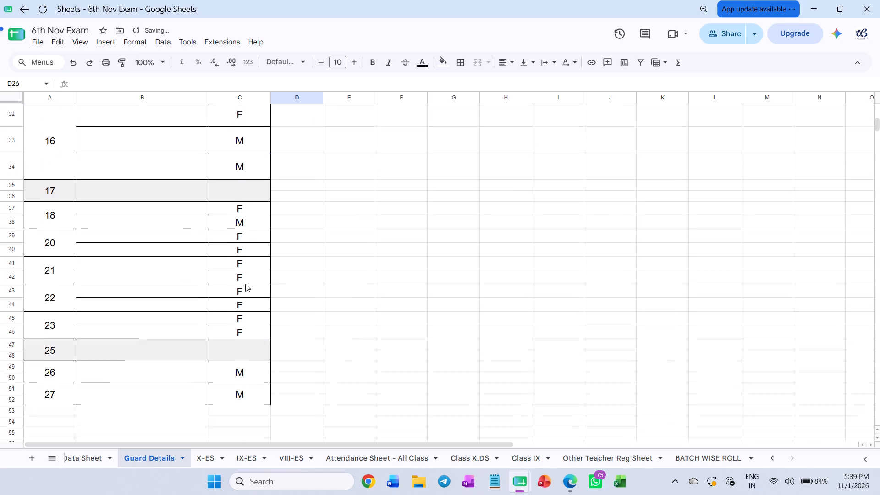
{"action": "scroll", "coordinate": [245, 284], "scroll_direction": "up", "scroll_amount": 4}
{"action": "scroll", "coordinate": [245, 284], "scroll_direction": "down", "scroll_amount": 2}
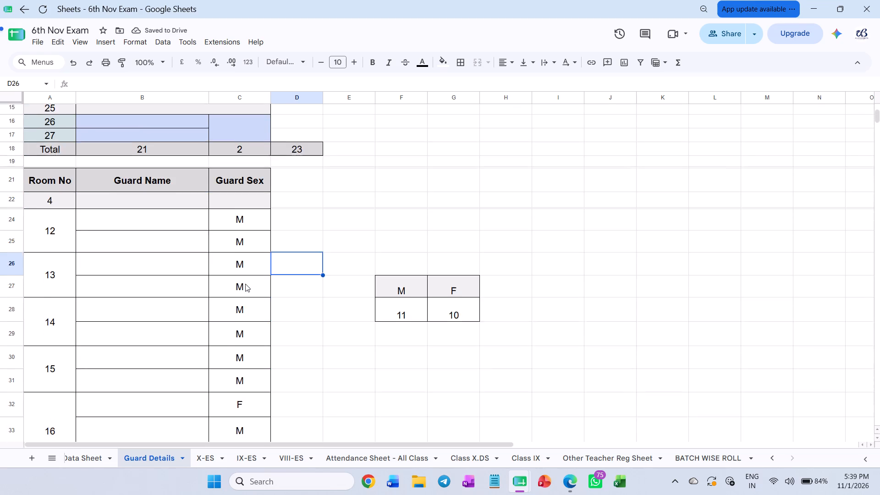
{"action": "scroll", "coordinate": [245, 284], "scroll_direction": "up", "scroll_amount": 1}
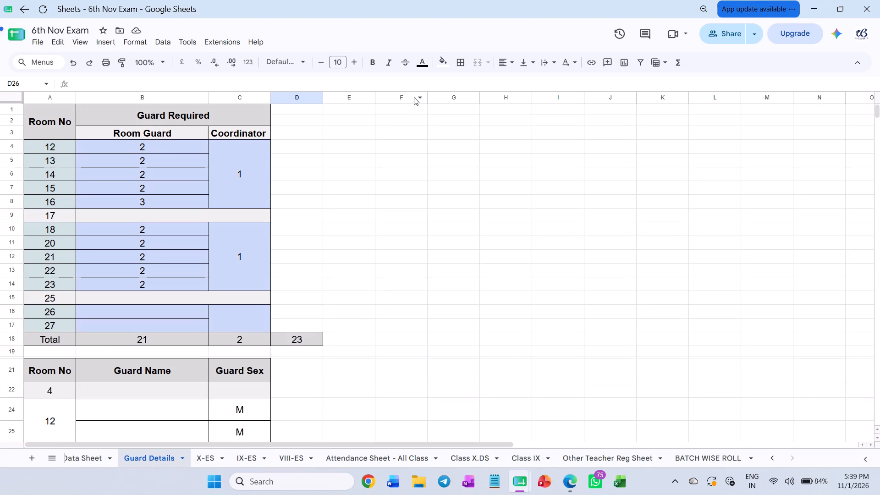
{"action": "scroll", "coordinate": [412, 257], "scroll_direction": "down", "scroll_amount": 5}
{"action": "scroll", "coordinate": [412, 257], "scroll_direction": "up", "scroll_amount": 1}
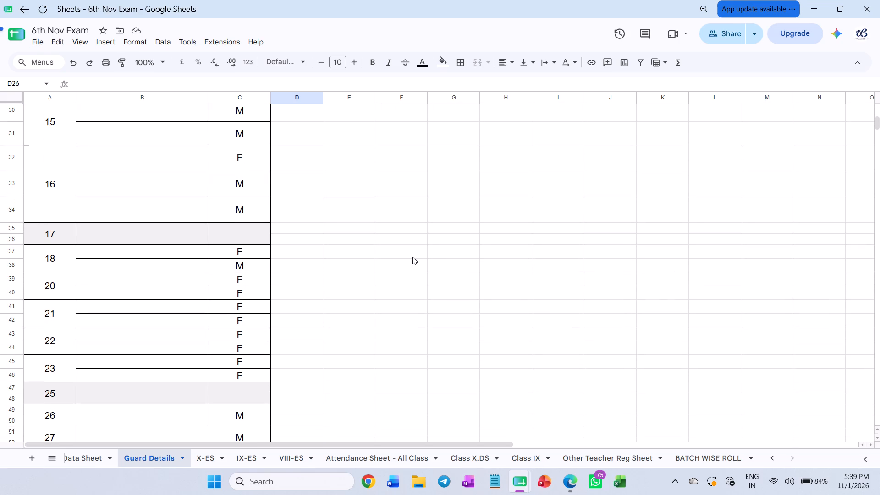
{"action": "left_click", "coordinate": [412, 257]}
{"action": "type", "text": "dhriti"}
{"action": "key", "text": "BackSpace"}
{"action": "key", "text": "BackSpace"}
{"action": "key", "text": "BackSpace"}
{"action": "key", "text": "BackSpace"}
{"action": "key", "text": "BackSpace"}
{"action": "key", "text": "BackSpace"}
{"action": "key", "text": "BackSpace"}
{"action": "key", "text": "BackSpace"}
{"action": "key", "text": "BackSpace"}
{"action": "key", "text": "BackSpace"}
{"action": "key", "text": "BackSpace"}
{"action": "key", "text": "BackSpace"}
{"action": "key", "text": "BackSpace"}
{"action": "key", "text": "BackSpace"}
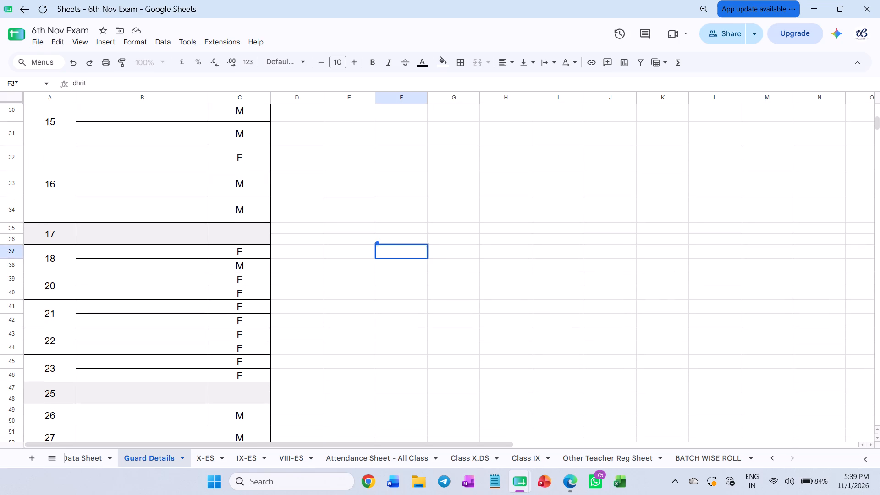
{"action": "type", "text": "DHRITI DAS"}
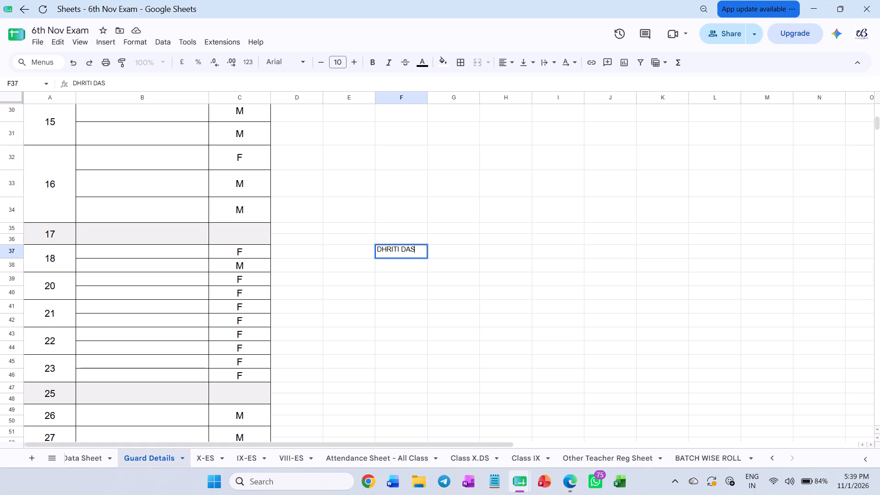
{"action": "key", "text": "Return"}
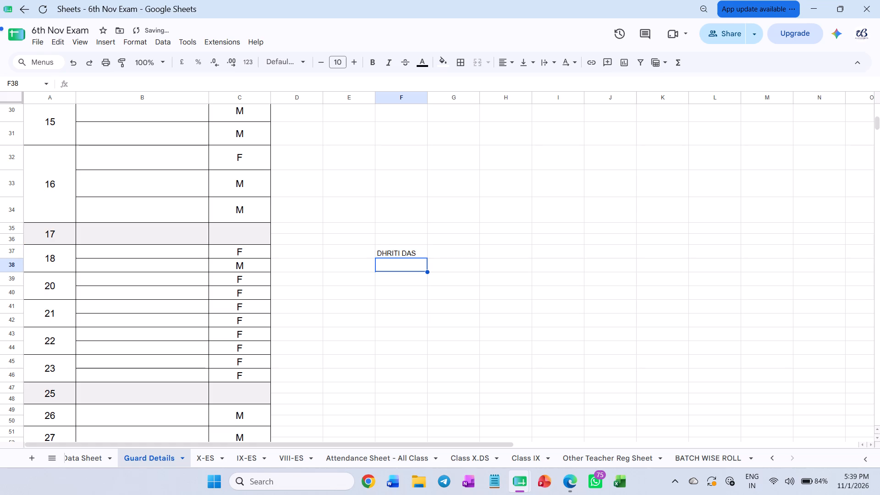
Add the second and third people's full names in capitals in F38 and F39.
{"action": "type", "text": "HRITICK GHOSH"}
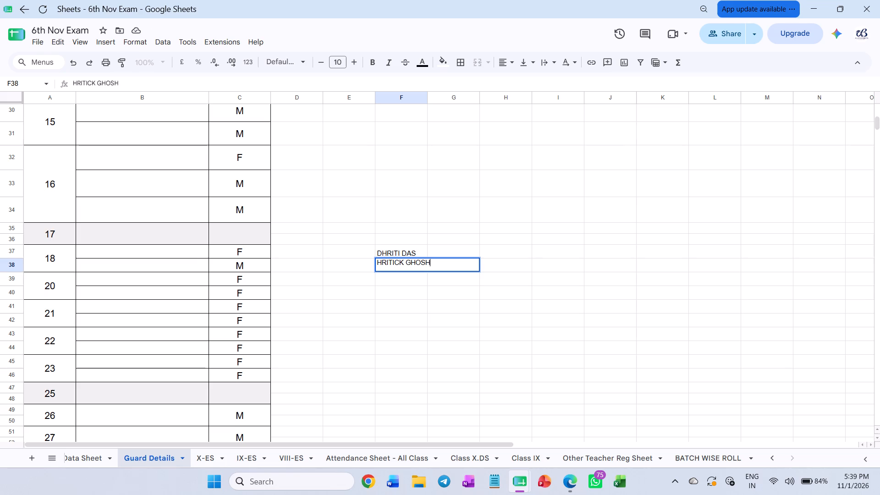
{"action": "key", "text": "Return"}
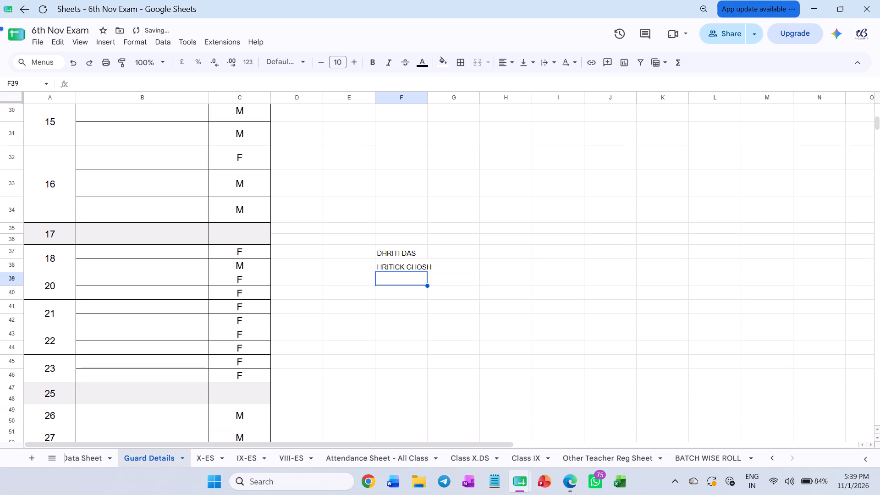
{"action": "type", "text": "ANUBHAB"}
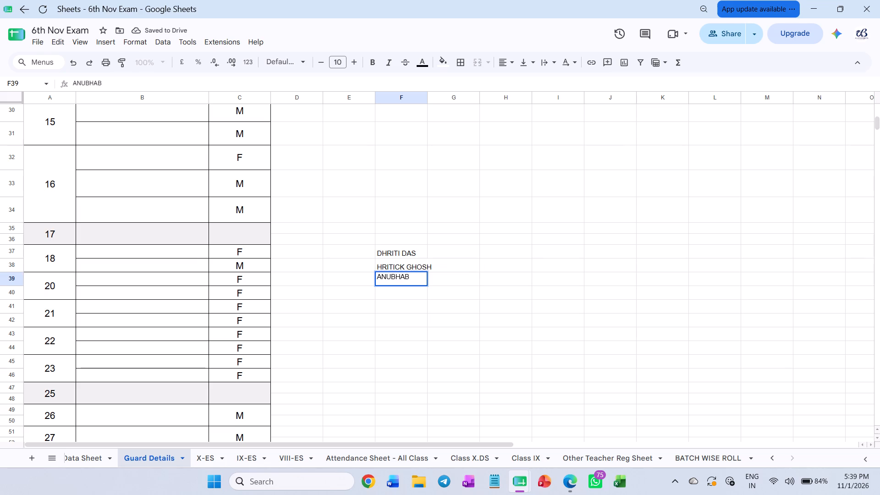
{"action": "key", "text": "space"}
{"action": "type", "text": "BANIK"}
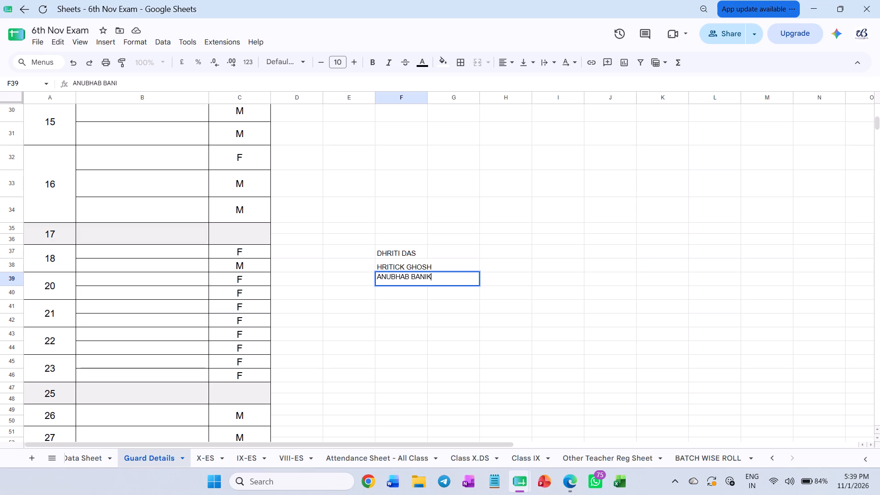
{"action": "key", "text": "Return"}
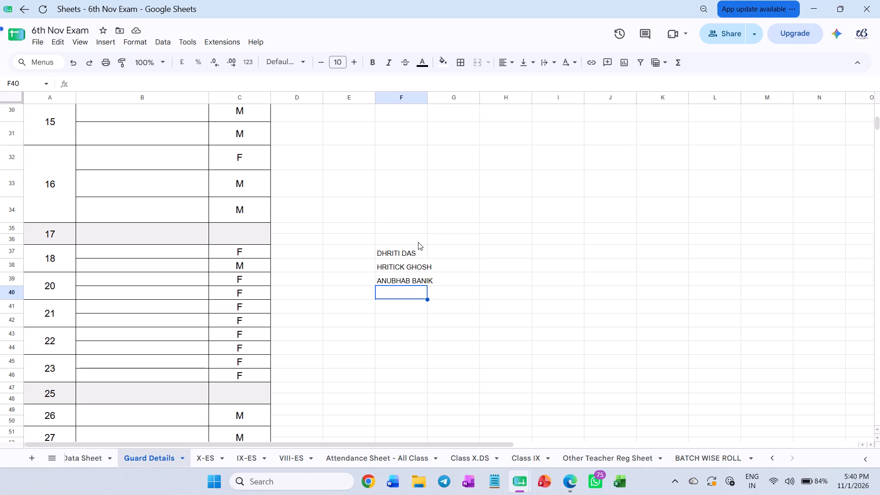
Add the fourth person's full name in capitals in F40.
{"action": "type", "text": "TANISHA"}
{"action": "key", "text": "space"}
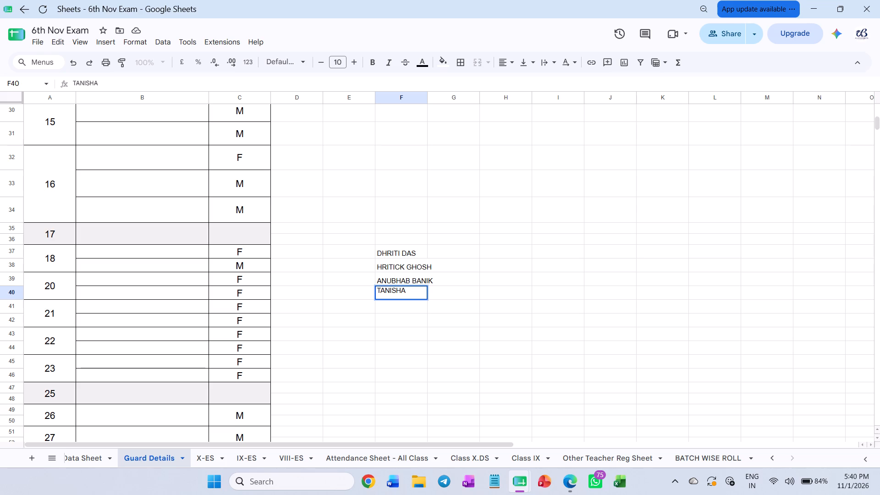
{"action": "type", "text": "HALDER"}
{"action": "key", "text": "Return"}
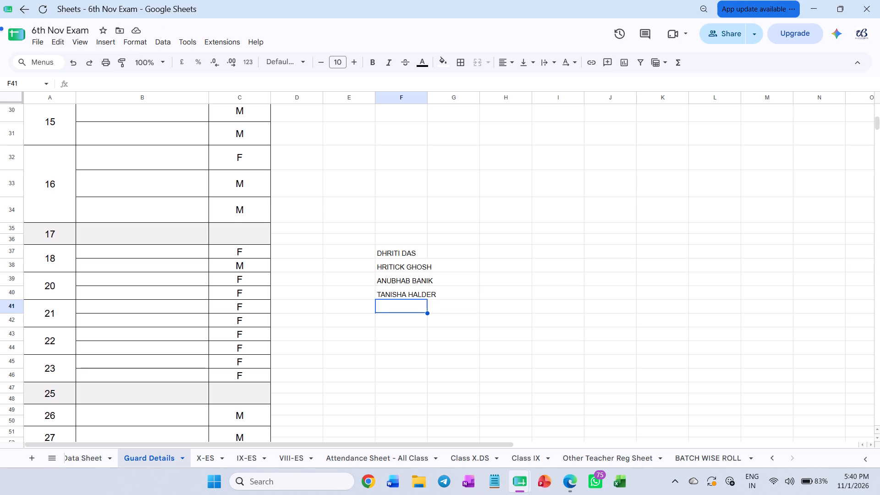
Add the fifth person's full name in capitals in F41, correcting the spelling of the first name.
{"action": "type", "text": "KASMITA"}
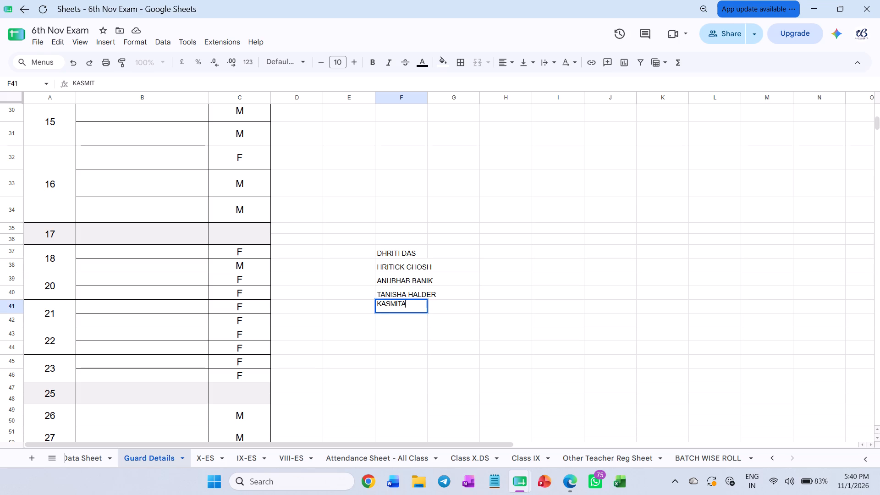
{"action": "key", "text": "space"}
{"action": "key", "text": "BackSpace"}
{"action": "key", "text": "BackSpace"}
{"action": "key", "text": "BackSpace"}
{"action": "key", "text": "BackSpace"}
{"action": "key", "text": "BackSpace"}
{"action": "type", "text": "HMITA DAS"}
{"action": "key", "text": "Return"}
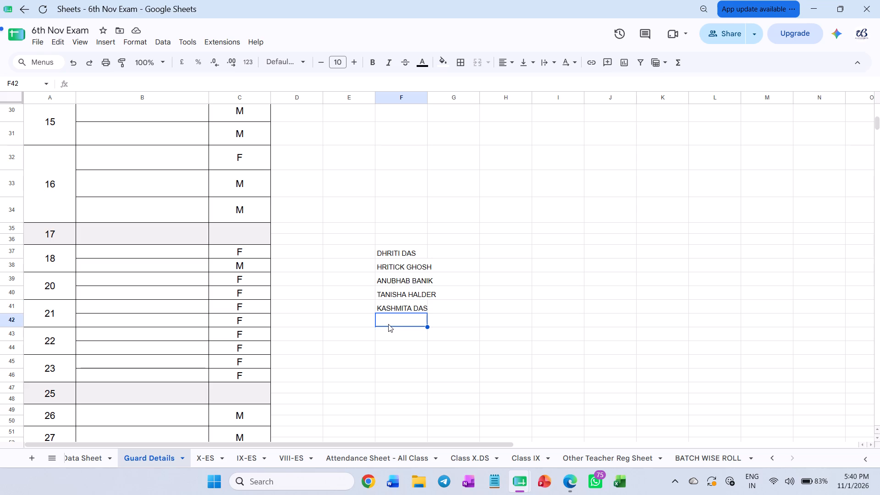
Add the sixth person's full name in capitals in F42, with the first name as one word.
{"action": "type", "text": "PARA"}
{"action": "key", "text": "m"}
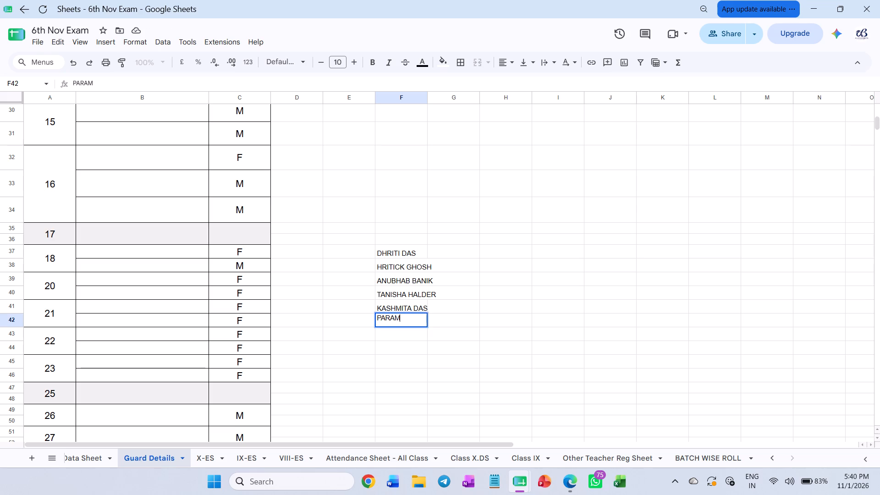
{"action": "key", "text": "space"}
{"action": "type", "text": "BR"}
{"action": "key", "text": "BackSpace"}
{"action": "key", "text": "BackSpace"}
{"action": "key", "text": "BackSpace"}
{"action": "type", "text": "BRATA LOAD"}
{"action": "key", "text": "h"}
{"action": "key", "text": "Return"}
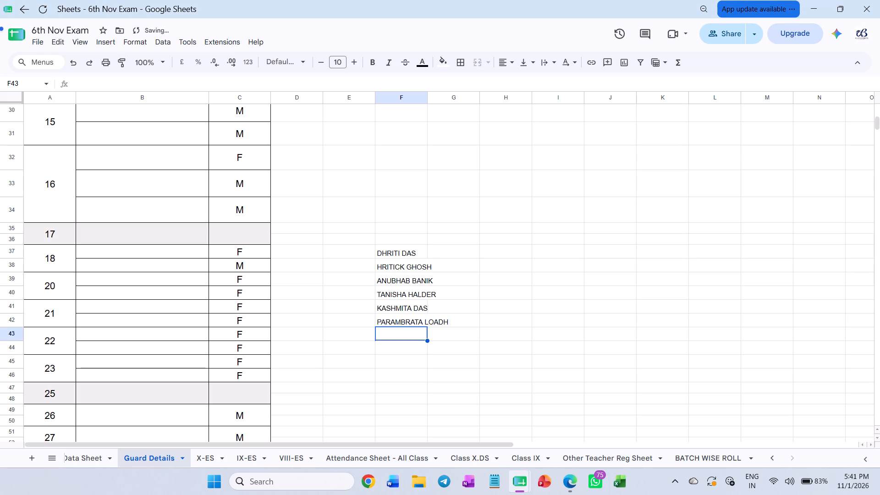
Add the seventh person's full name in capitals in F43, ending the surname with a single I.
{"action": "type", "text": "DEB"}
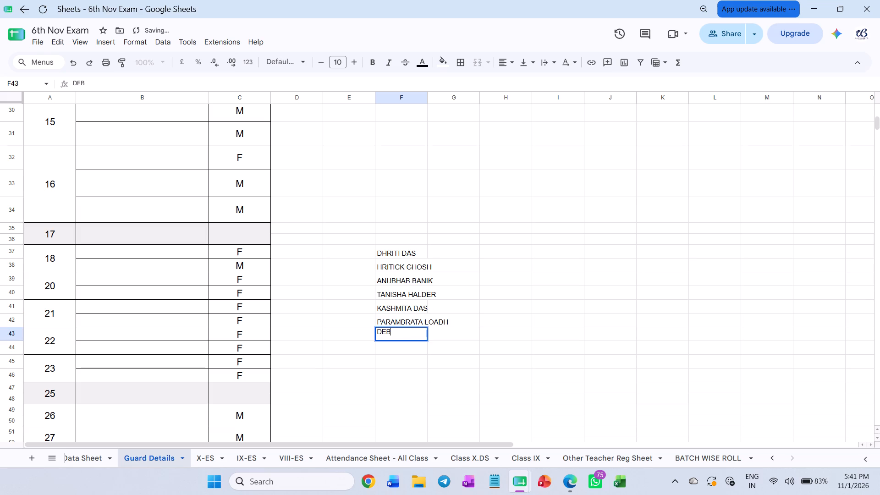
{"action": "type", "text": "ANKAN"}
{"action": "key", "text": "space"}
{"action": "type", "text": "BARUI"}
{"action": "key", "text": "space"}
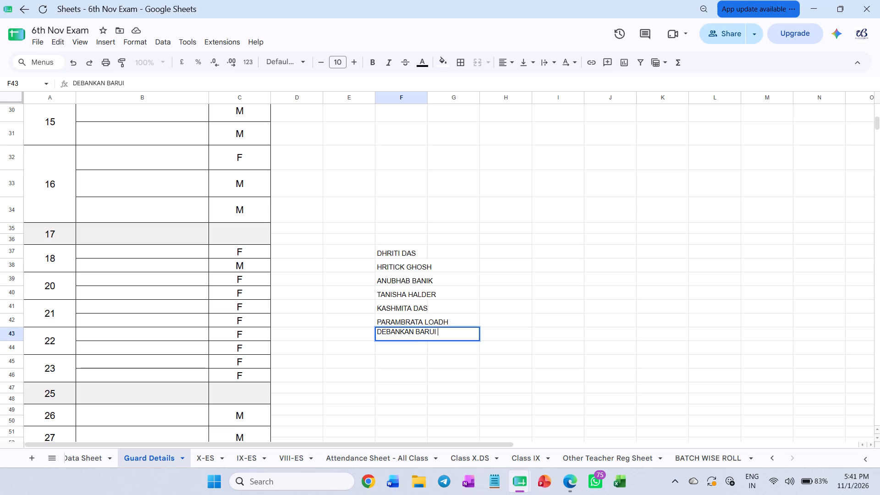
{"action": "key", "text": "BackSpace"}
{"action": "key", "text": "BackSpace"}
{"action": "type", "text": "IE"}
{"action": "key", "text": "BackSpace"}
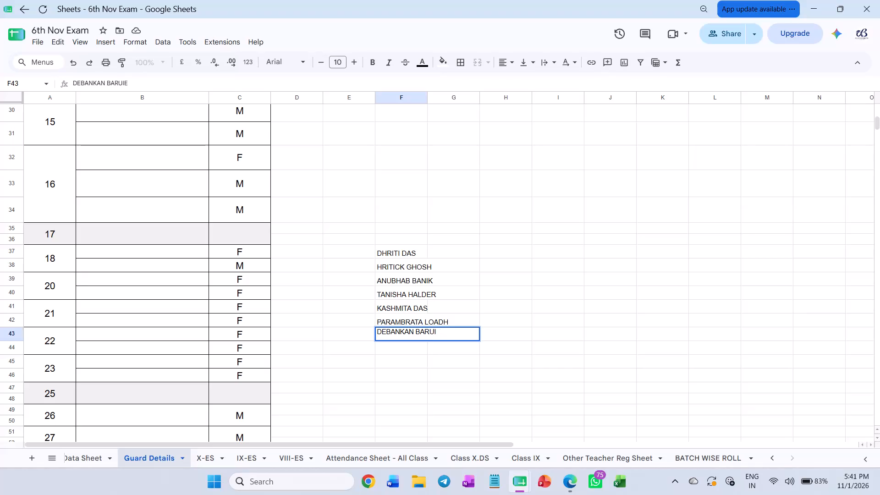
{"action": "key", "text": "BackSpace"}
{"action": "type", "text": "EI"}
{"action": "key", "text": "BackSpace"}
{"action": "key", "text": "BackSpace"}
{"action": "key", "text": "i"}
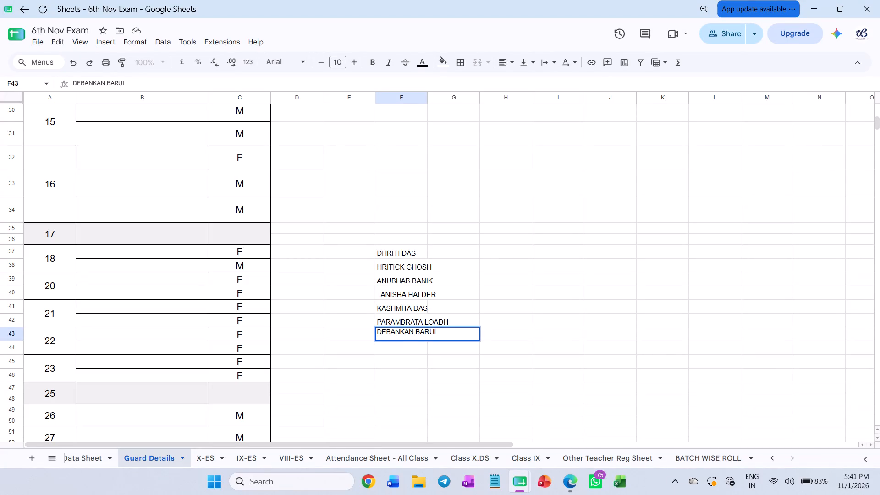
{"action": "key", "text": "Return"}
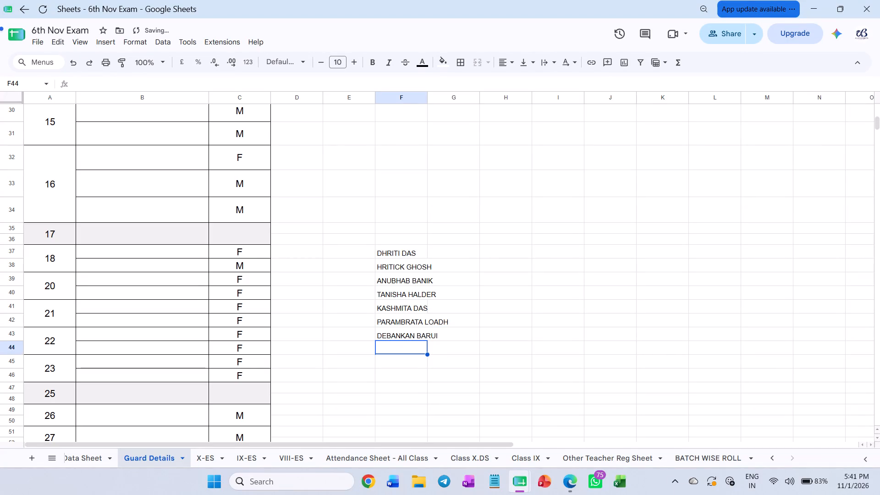
Add the first names DEBJIT, SOUNAV and SNEHA in F44 to F46 of the name list.
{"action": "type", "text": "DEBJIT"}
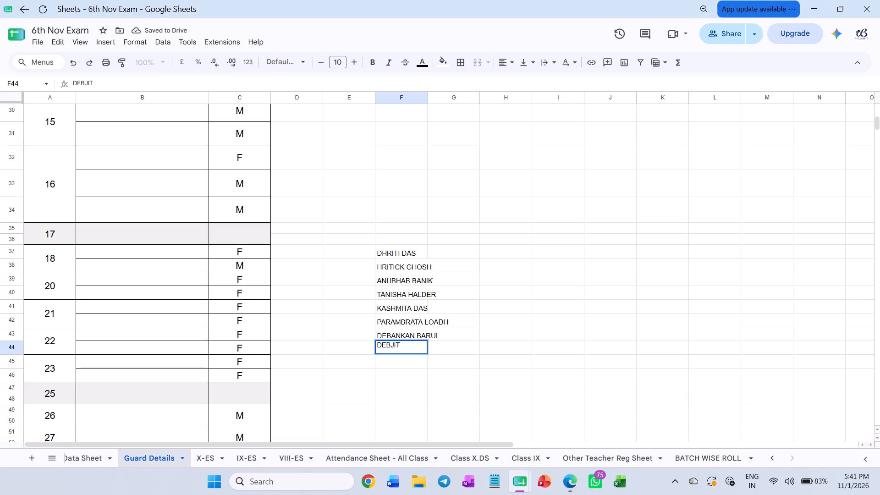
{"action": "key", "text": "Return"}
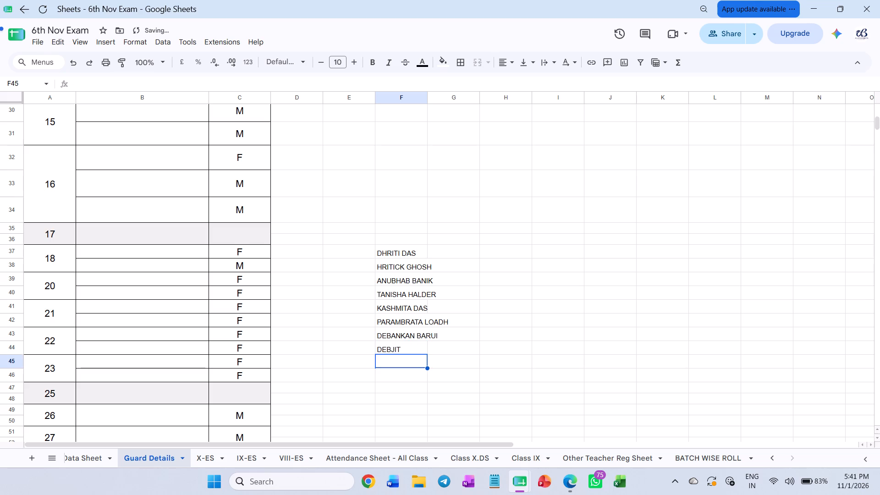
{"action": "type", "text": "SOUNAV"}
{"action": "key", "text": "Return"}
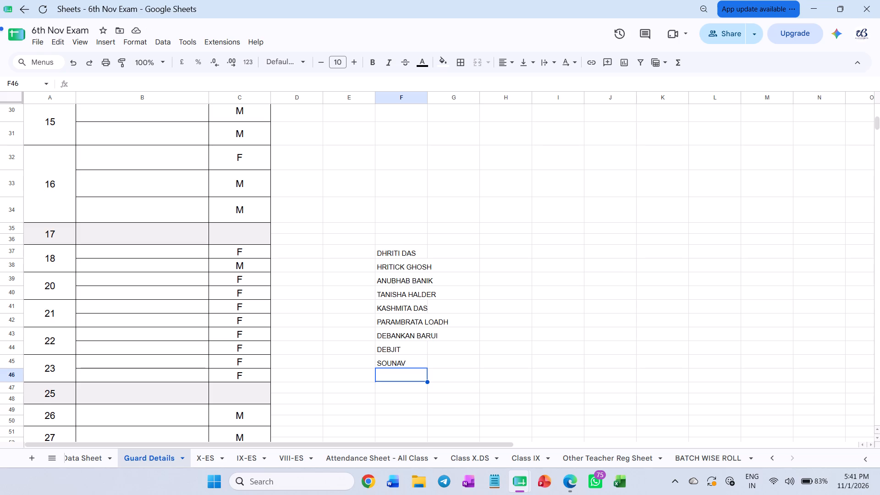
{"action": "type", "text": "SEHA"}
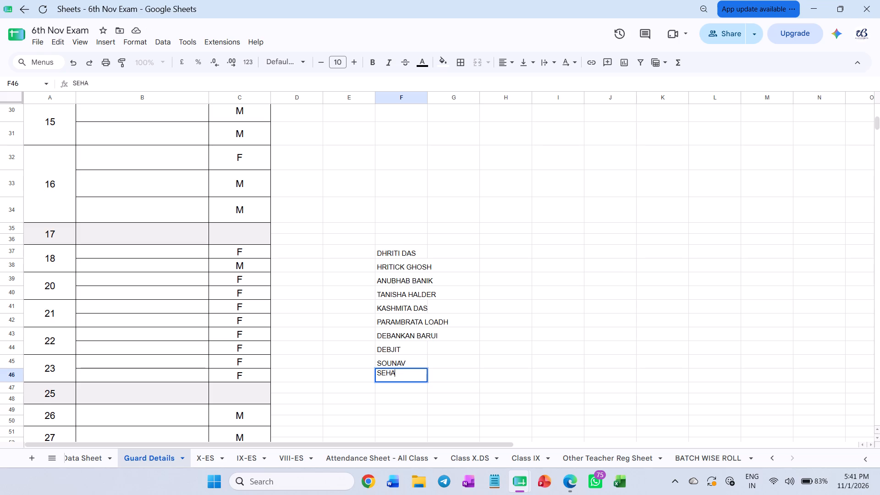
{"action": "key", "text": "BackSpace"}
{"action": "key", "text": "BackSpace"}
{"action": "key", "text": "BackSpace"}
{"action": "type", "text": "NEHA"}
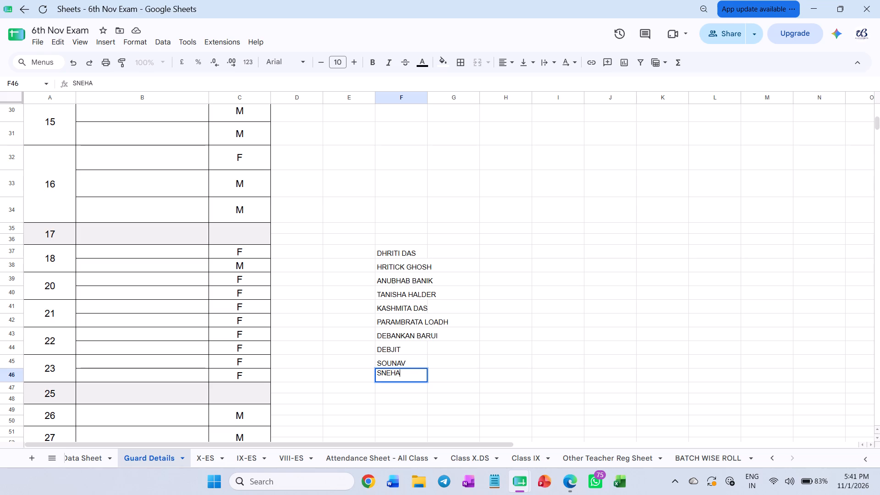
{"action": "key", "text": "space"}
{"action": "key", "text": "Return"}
Continue the name list with the first names RINI, RIYA and BIDISHA in F47 to F49.
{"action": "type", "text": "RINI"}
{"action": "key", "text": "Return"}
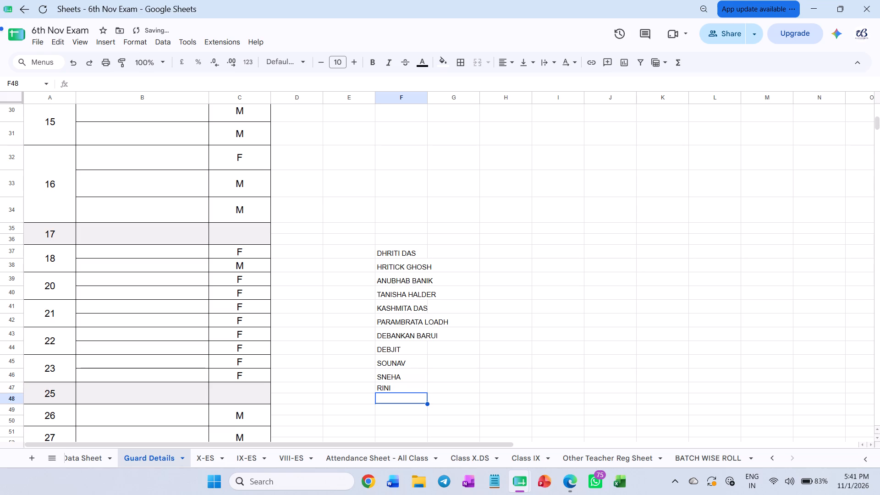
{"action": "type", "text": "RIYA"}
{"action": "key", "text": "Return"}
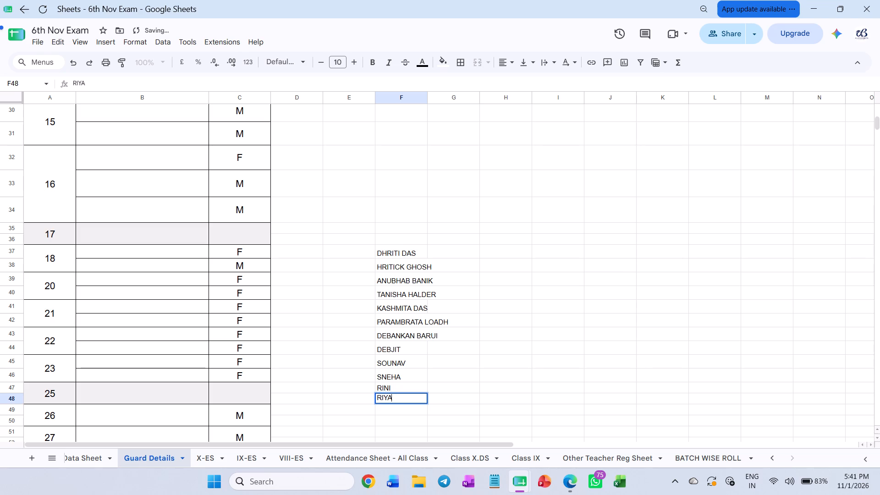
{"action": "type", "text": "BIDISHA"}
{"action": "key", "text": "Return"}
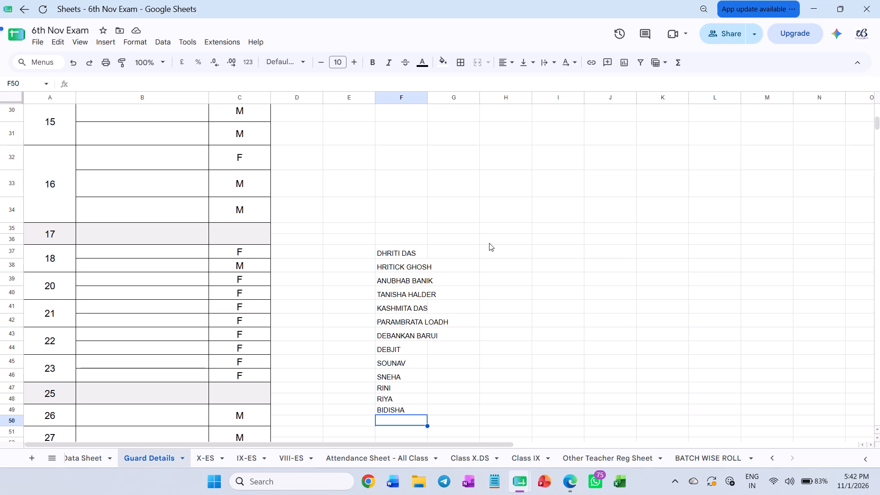
Examine the guard table's M and F entries, the small M/F table and the name list beside it.
{"action": "scroll", "coordinate": [467, 218], "scroll_direction": "left", "scroll_amount": 1}
{"action": "scroll", "coordinate": [407, 230], "scroll_direction": "down", "scroll_amount": 3}
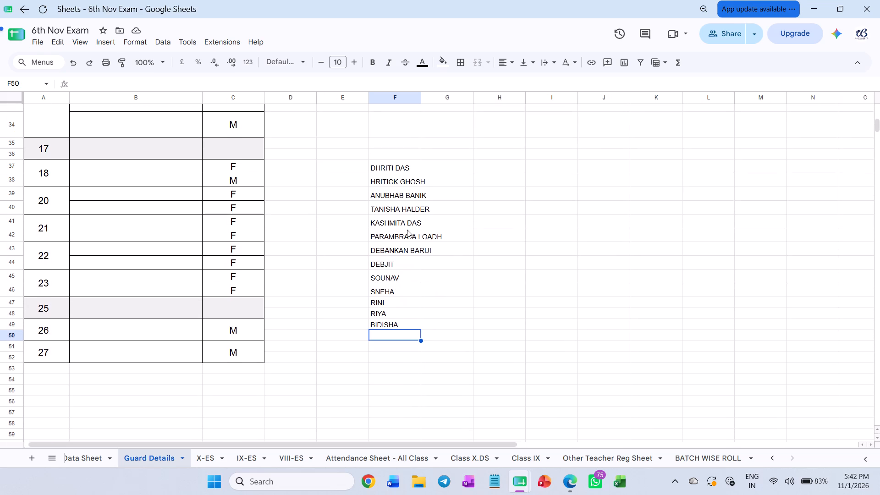
{"action": "scroll", "coordinate": [407, 230], "scroll_direction": "down", "scroll_amount": 1}
{"action": "scroll", "coordinate": [407, 230], "scroll_direction": "right", "scroll_amount": 1}
{"action": "scroll", "coordinate": [407, 230], "scroll_direction": "up", "scroll_amount": 1}
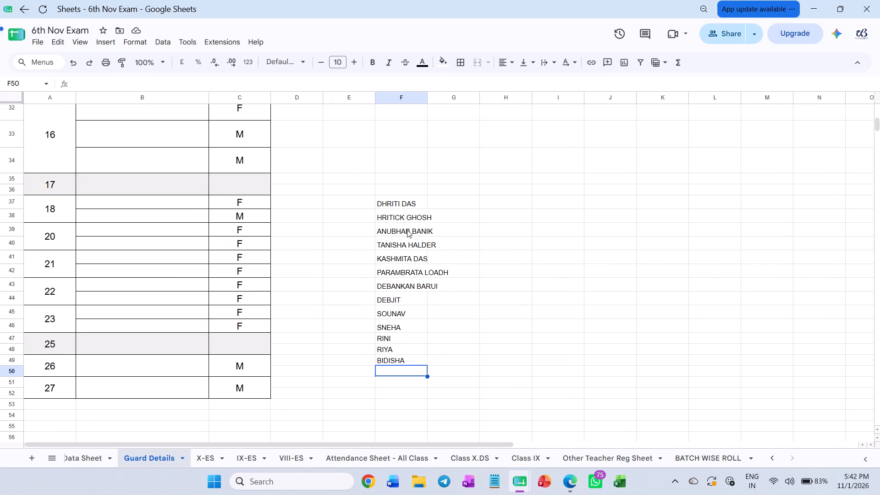
{"action": "scroll", "coordinate": [398, 265], "scroll_direction": "up", "scroll_amount": 2}
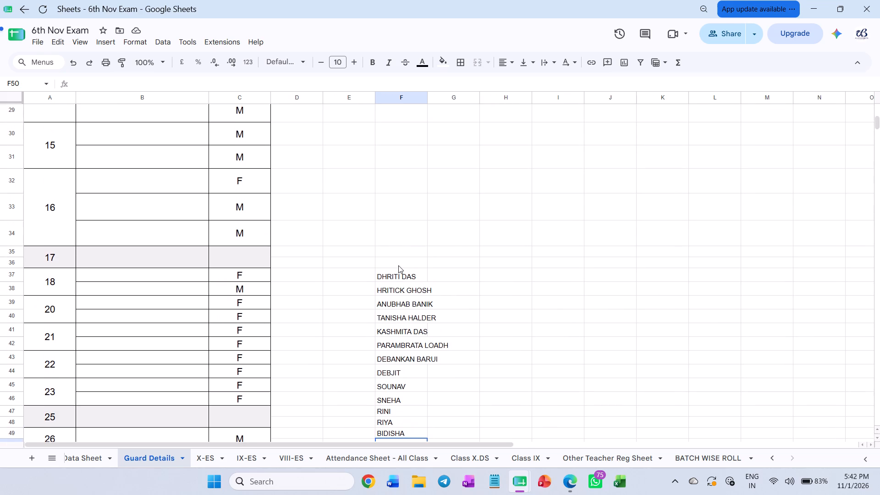
{"action": "scroll", "coordinate": [398, 265], "scroll_direction": "up", "scroll_amount": 2}
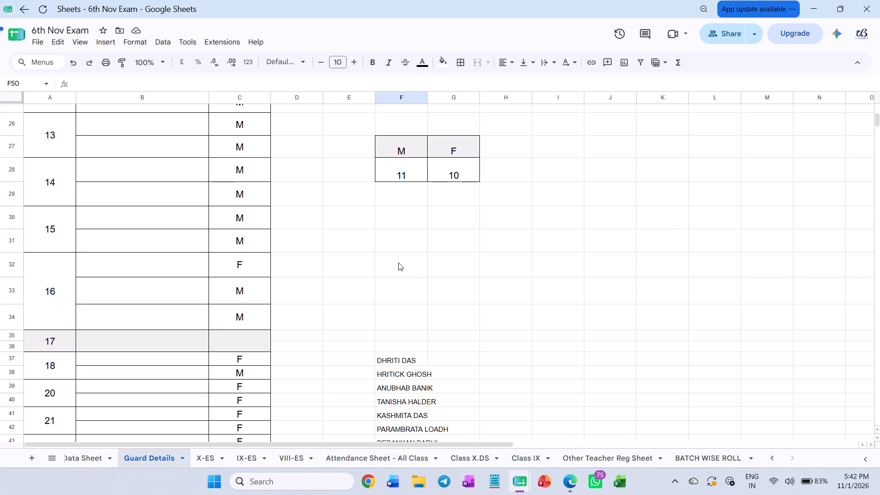
{"action": "scroll", "coordinate": [398, 263], "scroll_direction": "down", "scroll_amount": 2}
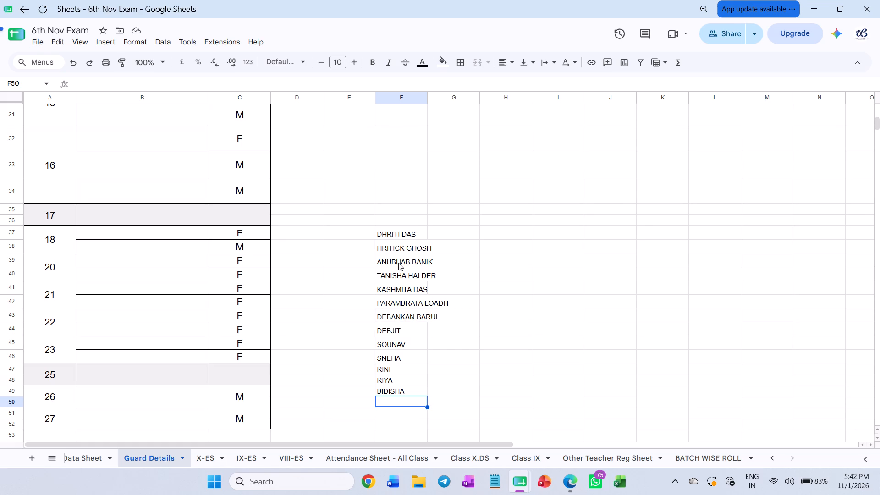
Add the fourteenth person's full name in capitals in F50 and the first name ISHITA in F51.
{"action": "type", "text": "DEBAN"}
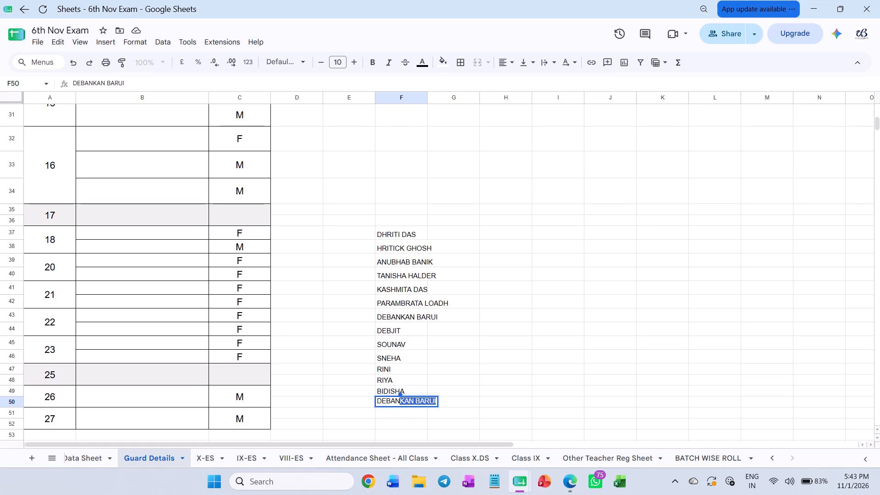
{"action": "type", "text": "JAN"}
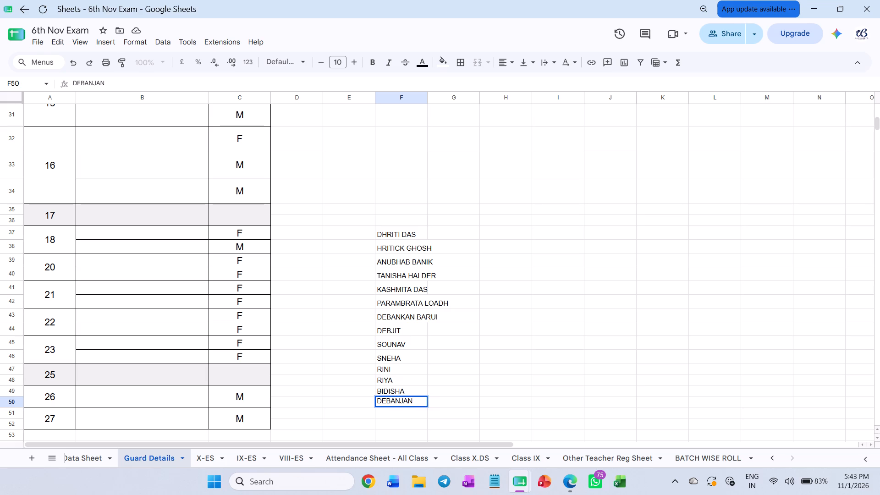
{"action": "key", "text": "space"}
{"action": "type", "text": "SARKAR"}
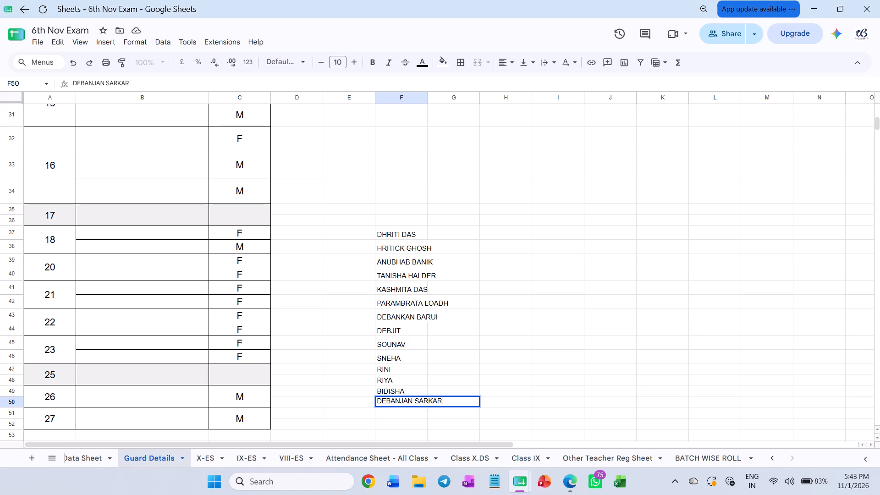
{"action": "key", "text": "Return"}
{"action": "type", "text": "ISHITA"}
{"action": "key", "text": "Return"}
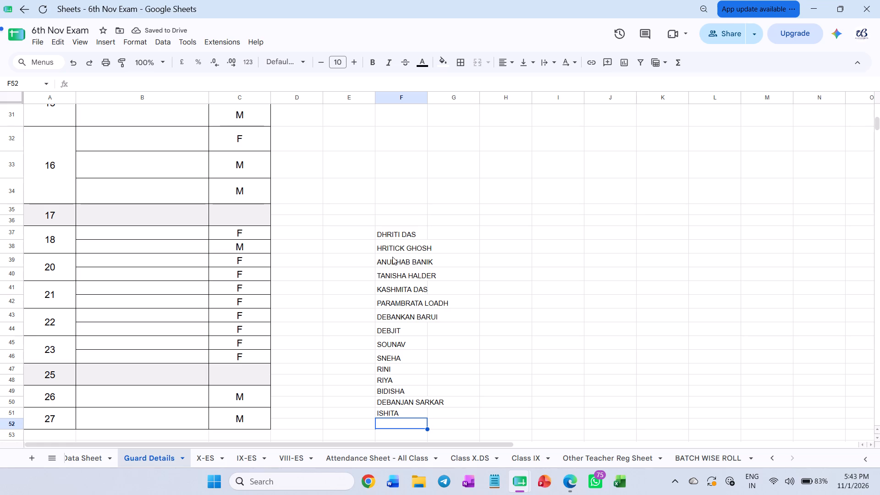
Add the sixteenth person's full name in capitals in F52 and the first name SANDIP in F53.
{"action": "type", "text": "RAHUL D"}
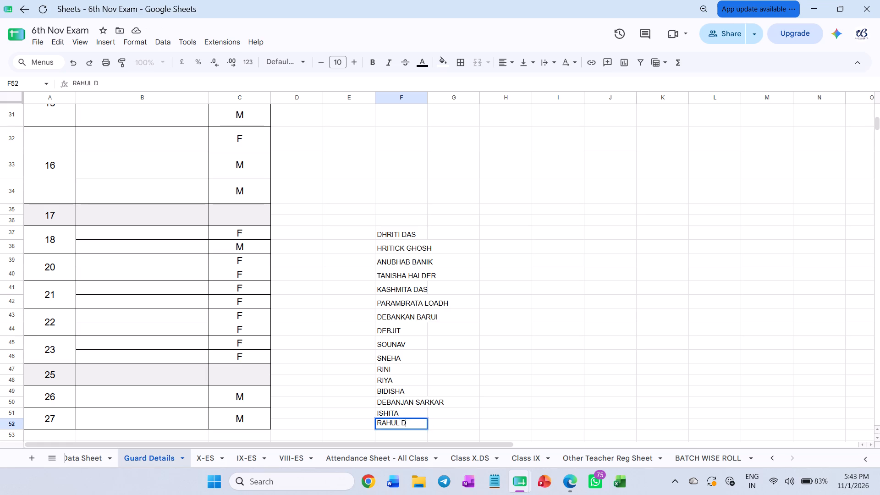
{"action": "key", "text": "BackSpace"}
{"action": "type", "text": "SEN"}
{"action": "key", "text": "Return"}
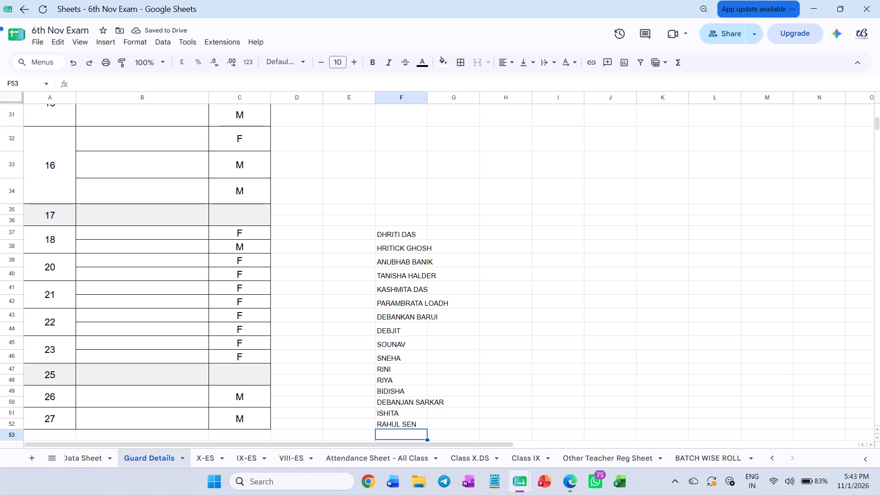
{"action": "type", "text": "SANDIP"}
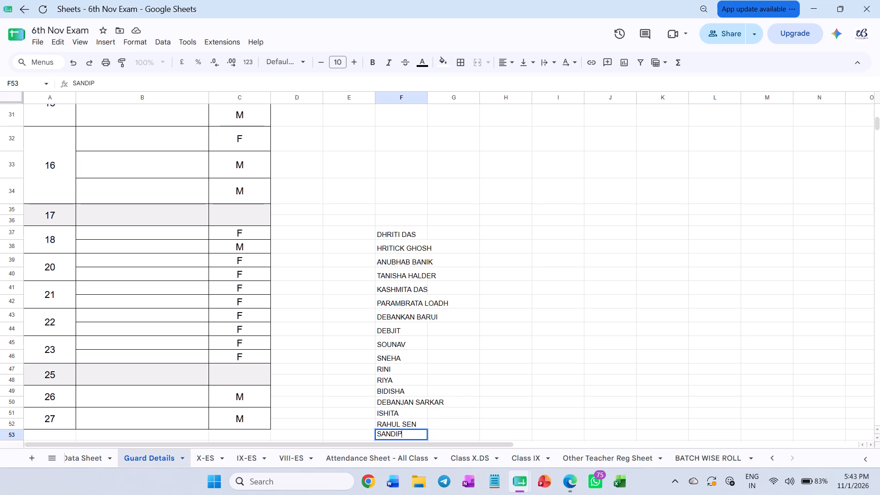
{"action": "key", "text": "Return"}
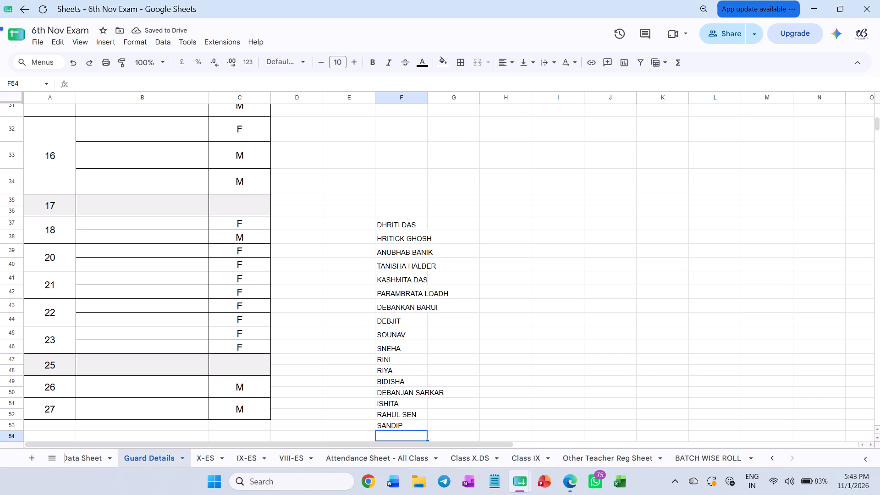
Add the eighteenth person's full name in capitals in F54 and the first name SRIJITA in F55.
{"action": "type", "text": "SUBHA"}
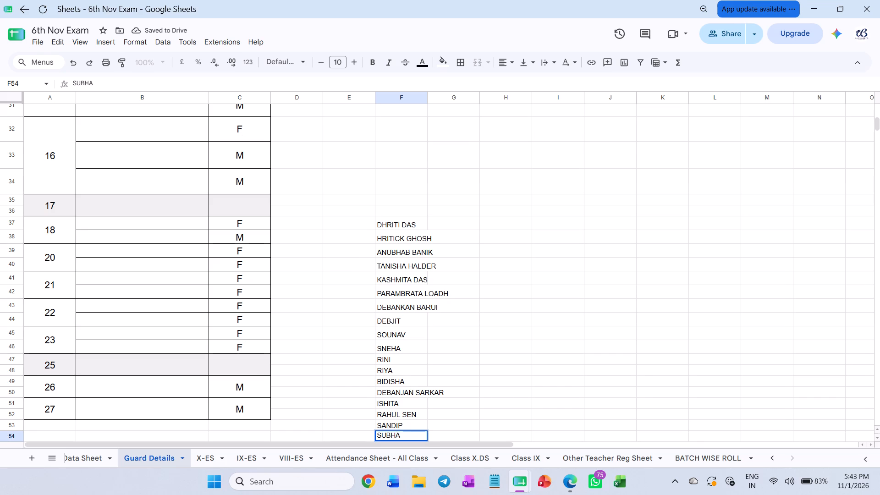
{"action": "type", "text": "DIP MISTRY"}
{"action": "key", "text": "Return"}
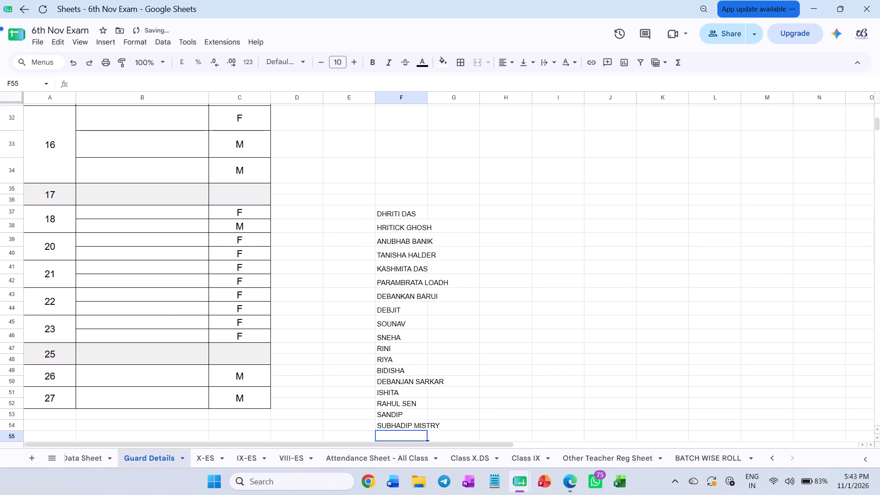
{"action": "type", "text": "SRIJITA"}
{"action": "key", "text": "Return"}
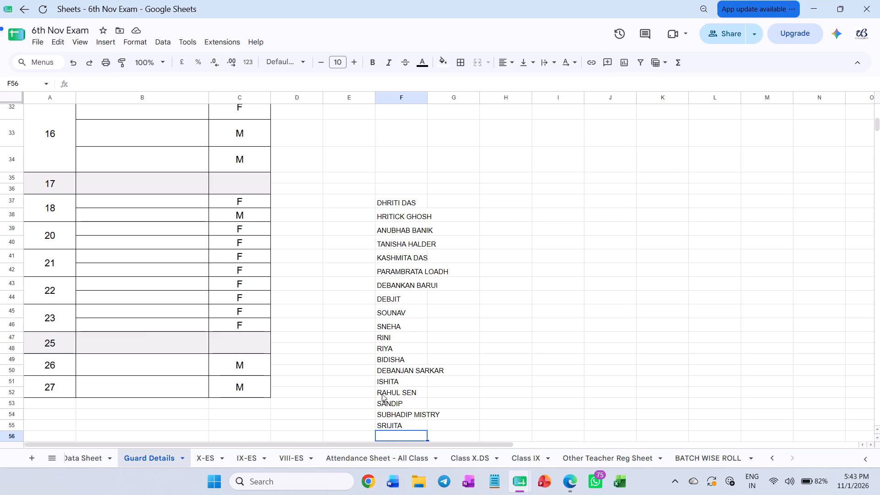
Correct the first name in F49 to VIDISHA and add the person's surname in capitals after it.
{"action": "double_click", "coordinate": [383, 358]}
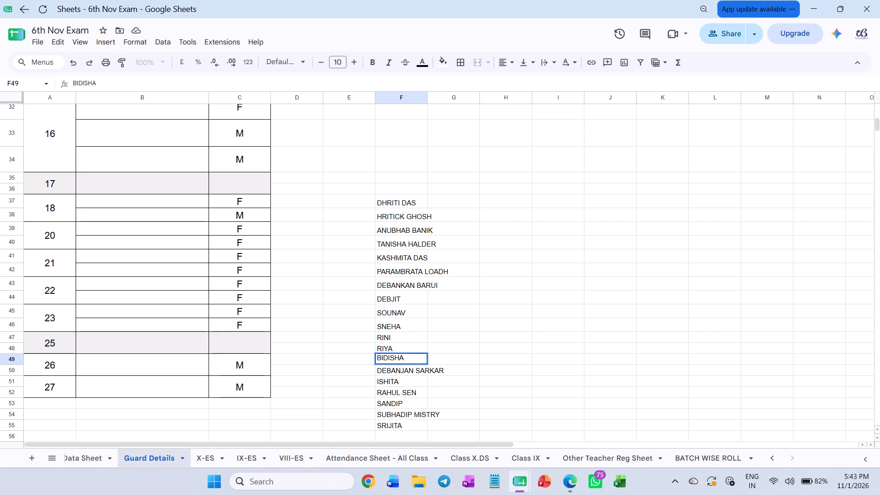
{"action": "left_click", "coordinate": [381, 358]}
{"action": "key", "text": "BackSpace"}
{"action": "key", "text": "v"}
{"action": "left_click", "coordinate": [407, 356]}
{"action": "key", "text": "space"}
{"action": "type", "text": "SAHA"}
Add the person's surname in capitals after the first name SOUNAV in F45.
{"action": "left_click", "coordinate": [412, 307]}
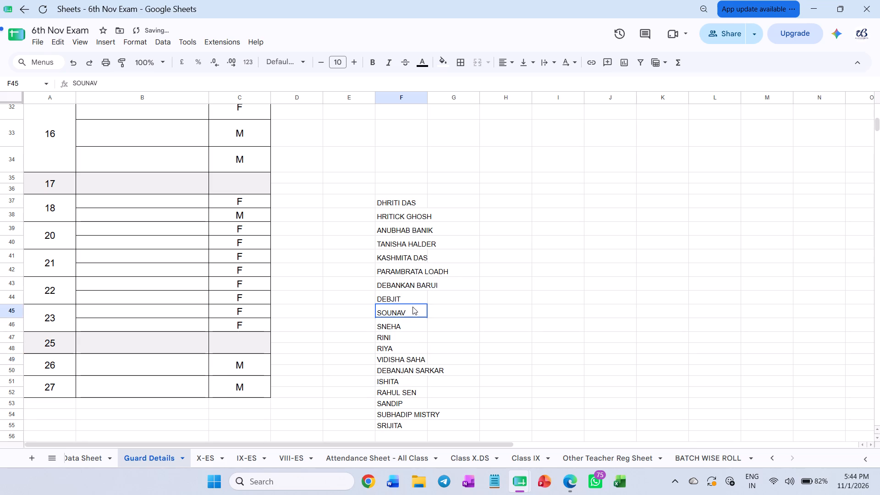
{"action": "left_click", "coordinate": [409, 309]}
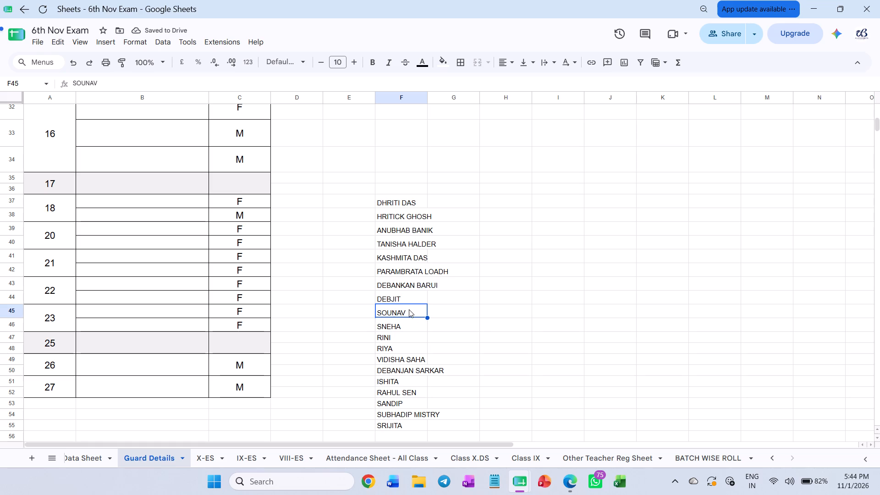
{"action": "double_click", "coordinate": [407, 311]}
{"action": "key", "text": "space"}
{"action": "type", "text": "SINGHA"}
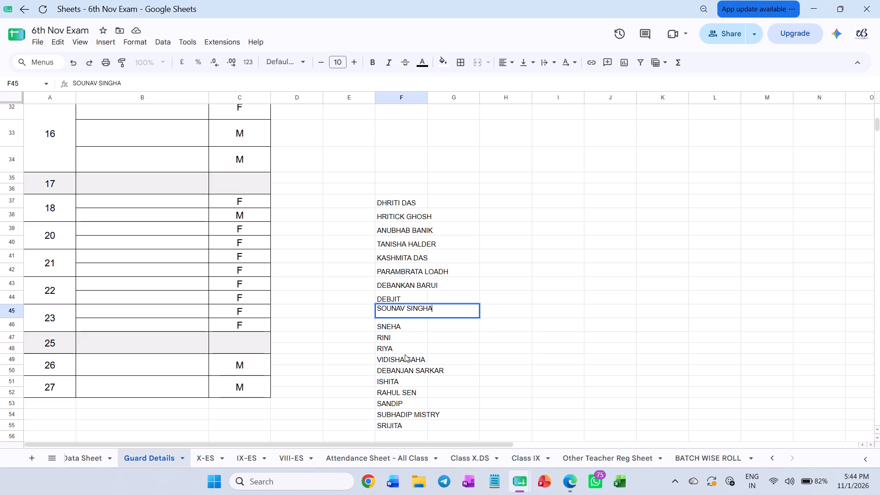
Add the person's surname in capitals after the first name SRIJITA in F55.
{"action": "double_click", "coordinate": [408, 419]}
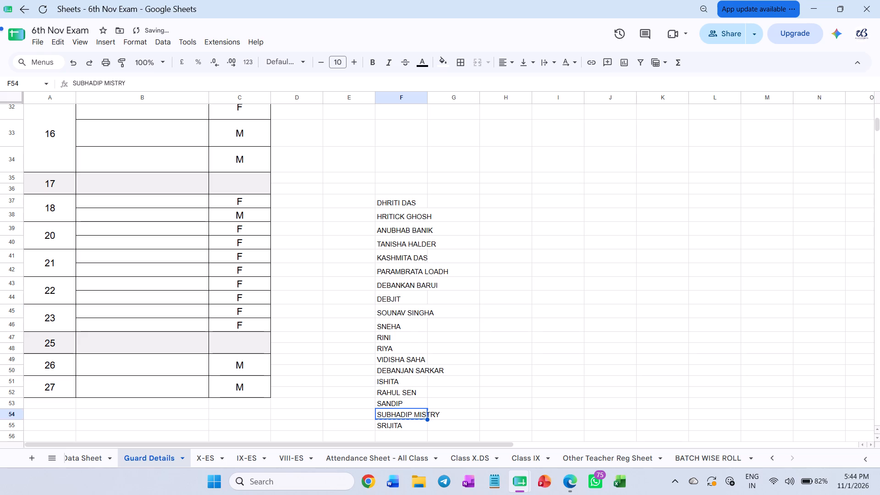
{"action": "double_click", "coordinate": [406, 425]}
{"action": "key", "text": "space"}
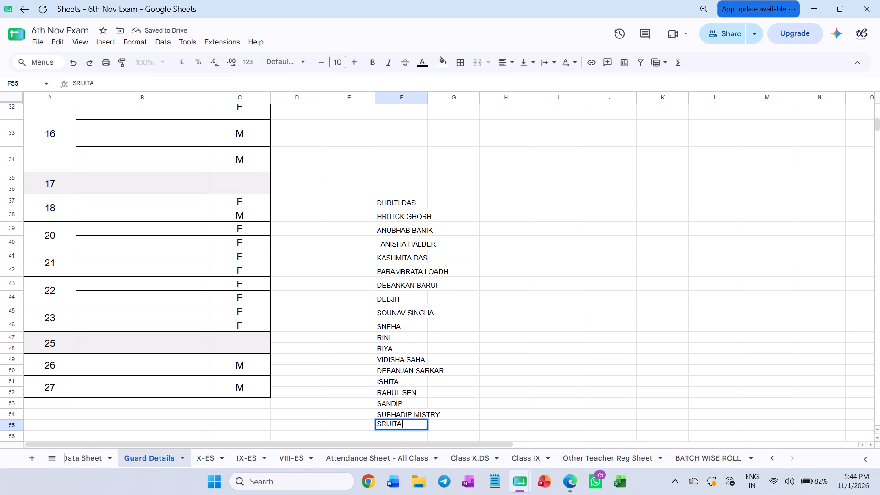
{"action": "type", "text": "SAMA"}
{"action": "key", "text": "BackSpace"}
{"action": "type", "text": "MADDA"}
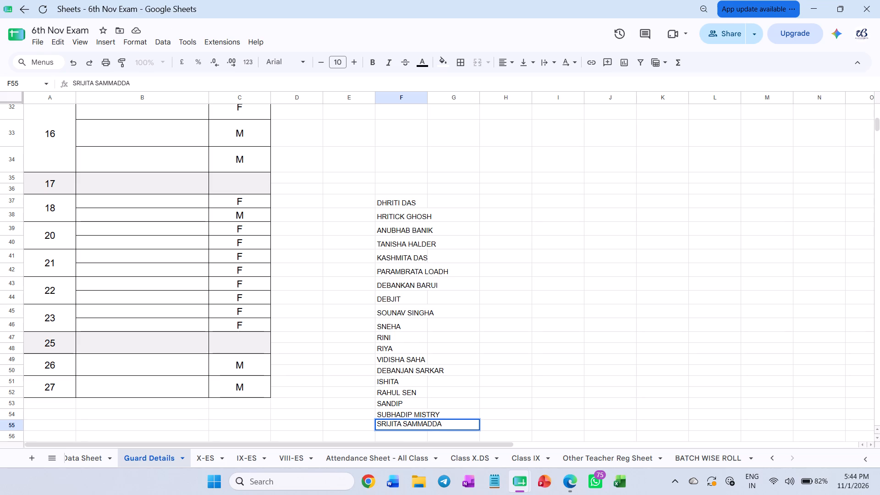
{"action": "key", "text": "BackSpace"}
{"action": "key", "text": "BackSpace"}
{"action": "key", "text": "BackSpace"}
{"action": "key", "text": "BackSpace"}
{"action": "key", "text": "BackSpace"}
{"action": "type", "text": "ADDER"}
Open the name RIYA in F48 for editing and add a space after it.
{"action": "double_click", "coordinate": [401, 346]}
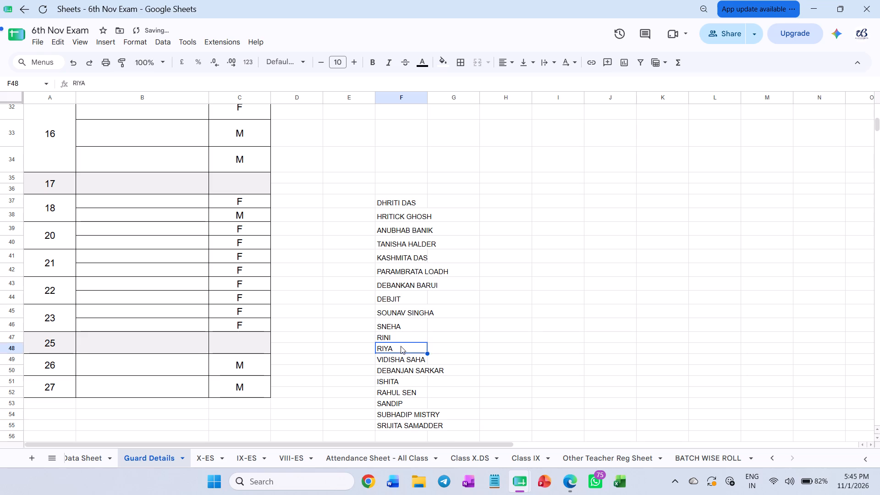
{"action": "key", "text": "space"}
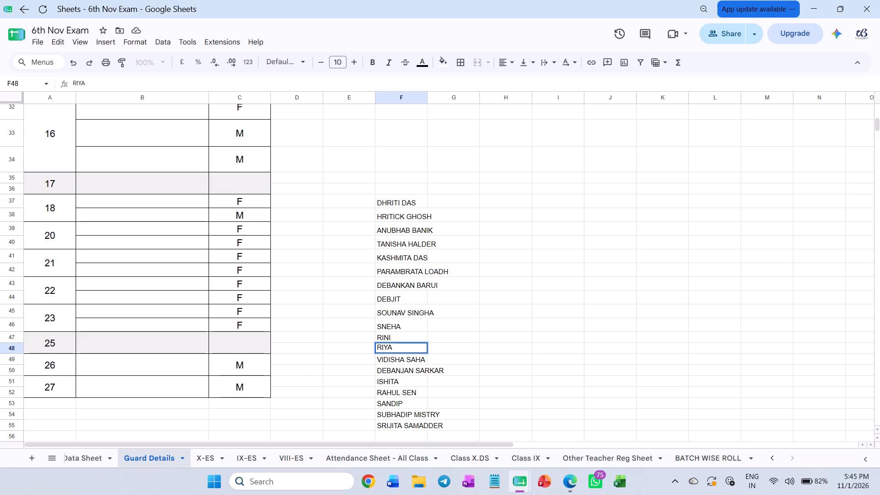
Examine the room allocation on Main Data Sheet and the student lists on the Attendance Sheet - All Class, Class X.DS and X-ES sheets.
{"action": "left_click", "coordinate": [89, 454]}
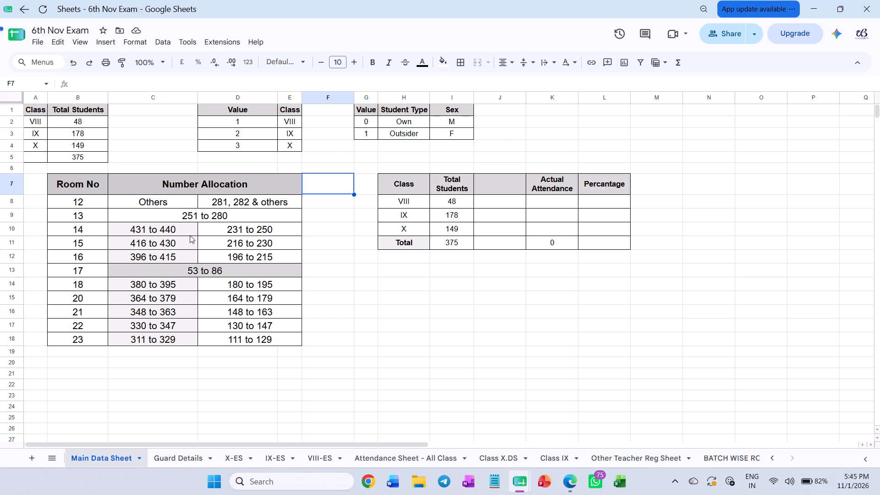
{"action": "scroll", "coordinate": [190, 235], "scroll_direction": "up", "scroll_amount": 2}
{"action": "scroll", "coordinate": [190, 235], "scroll_direction": "right", "scroll_amount": 4}
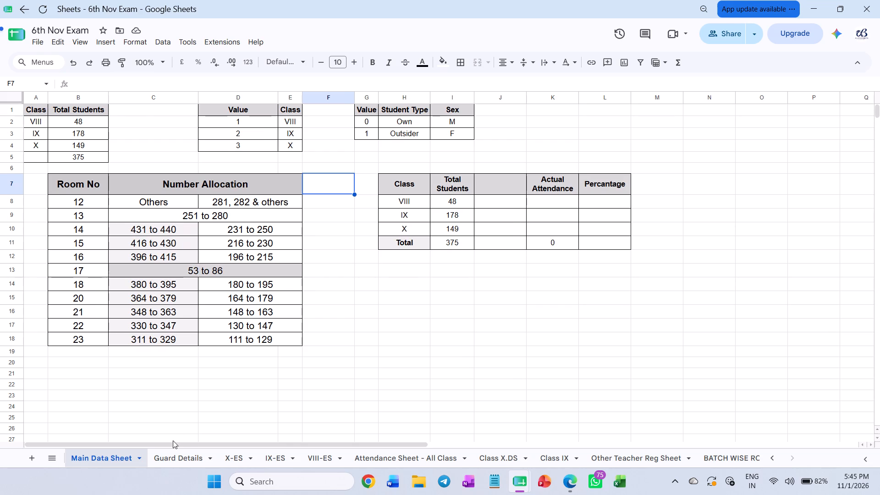
{"action": "left_click", "coordinate": [413, 462]}
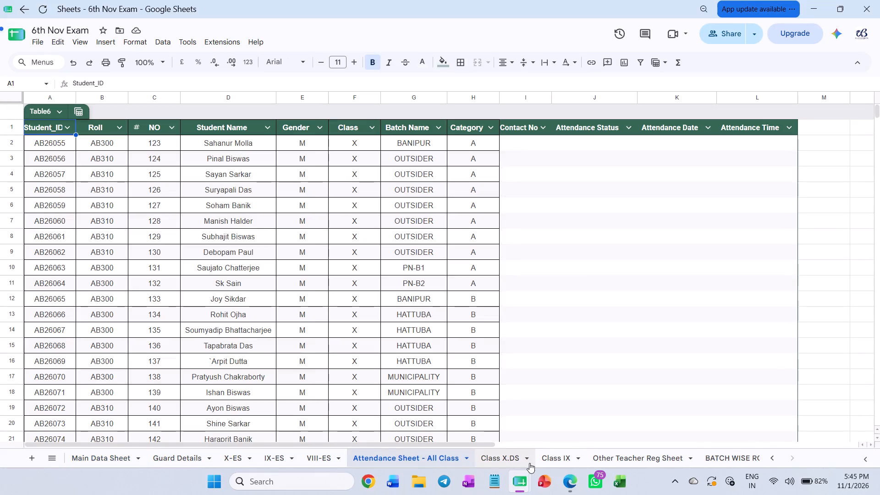
{"action": "left_click", "coordinate": [502, 459]}
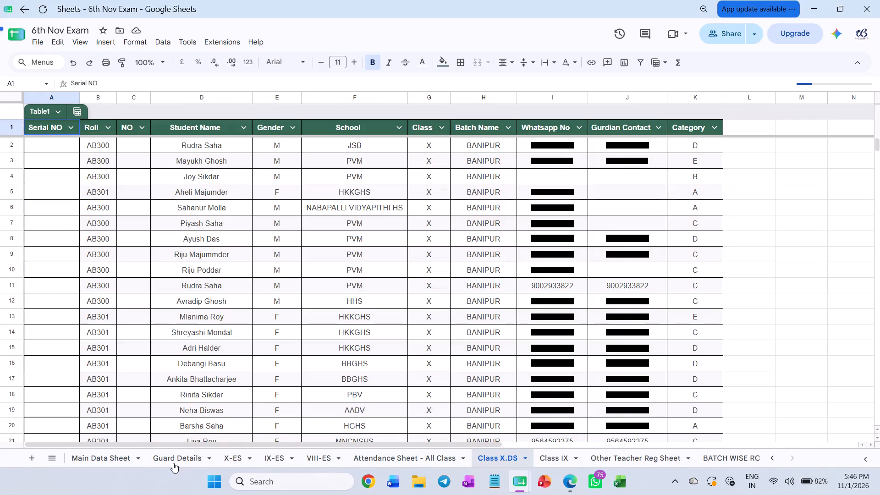
{"action": "left_click", "coordinate": [116, 457]}
{"action": "scroll", "coordinate": [215, 330], "scroll_direction": "up", "scroll_amount": 1}
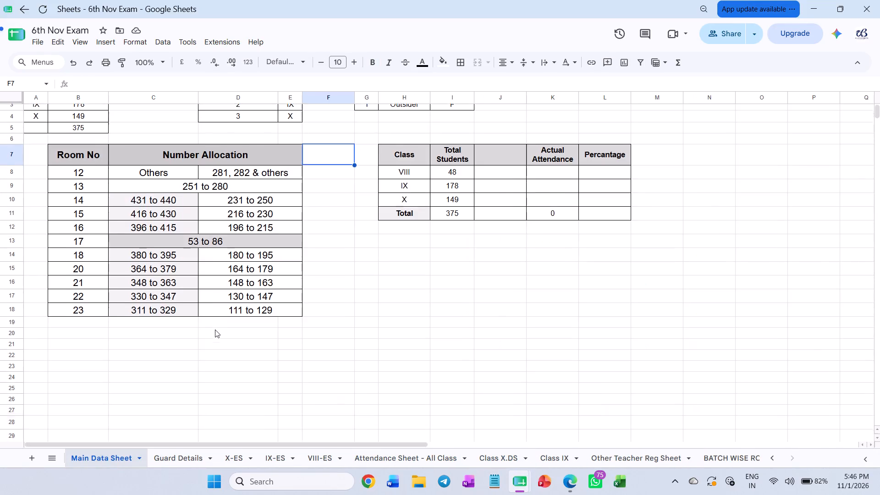
{"action": "scroll", "coordinate": [215, 330], "scroll_direction": "up", "scroll_amount": 1}
{"action": "scroll", "coordinate": [215, 330], "scroll_direction": "right", "scroll_amount": 1}
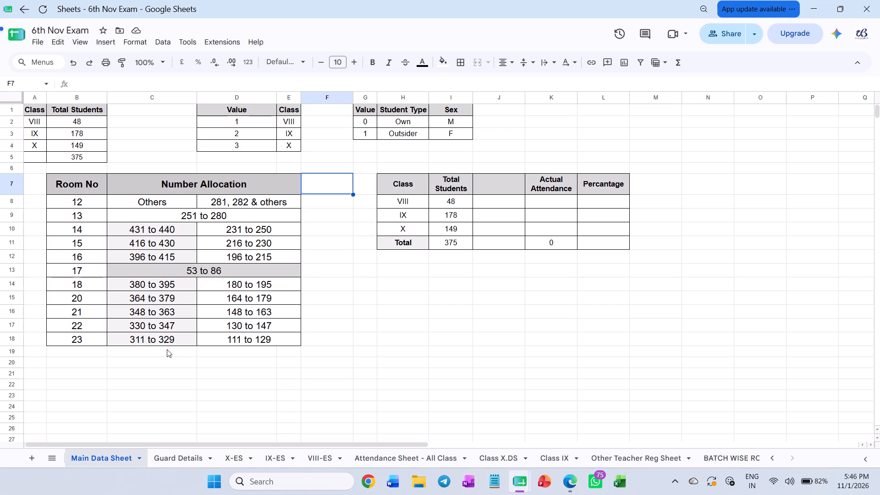
{"action": "scroll", "coordinate": [204, 241], "scroll_direction": "up", "scroll_amount": 2}
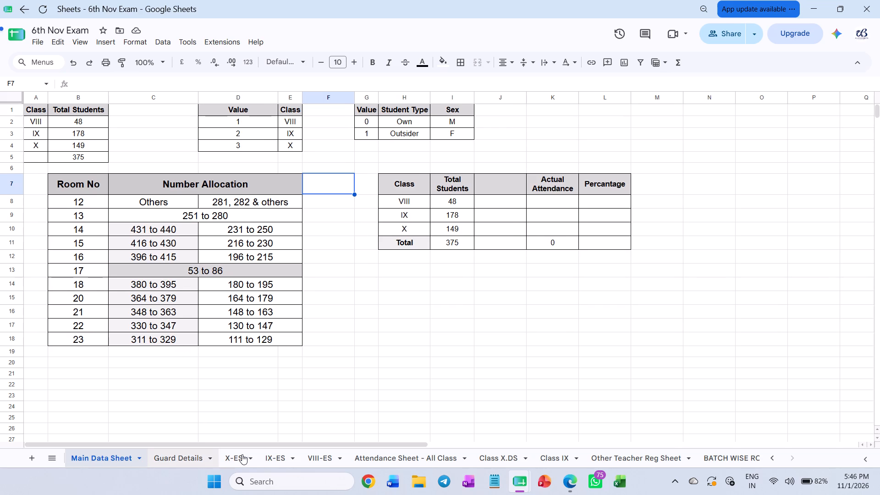
{"action": "left_click", "coordinate": [244, 455]}
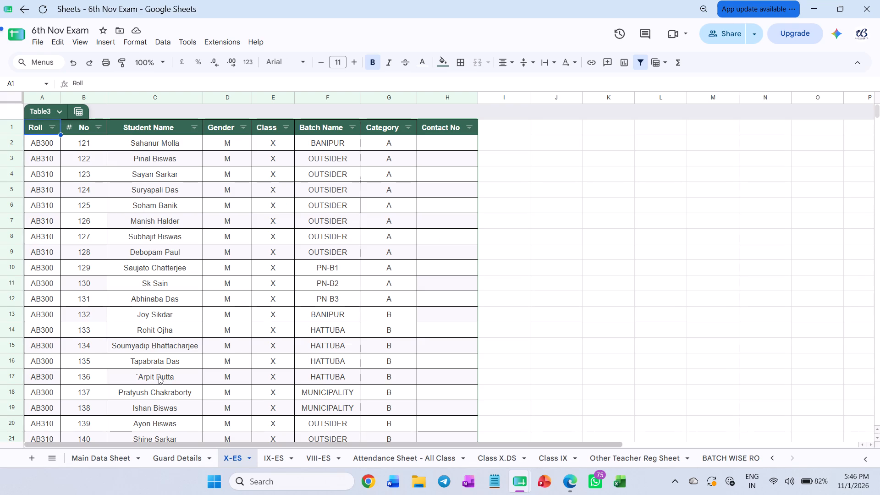
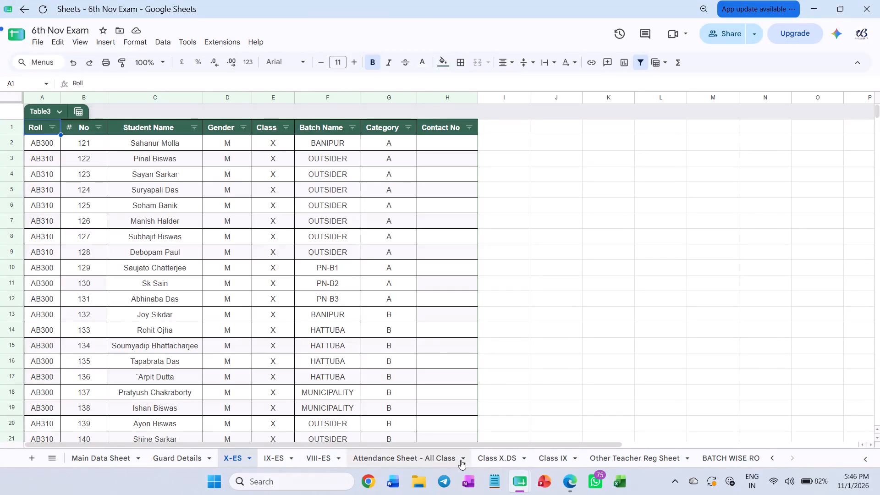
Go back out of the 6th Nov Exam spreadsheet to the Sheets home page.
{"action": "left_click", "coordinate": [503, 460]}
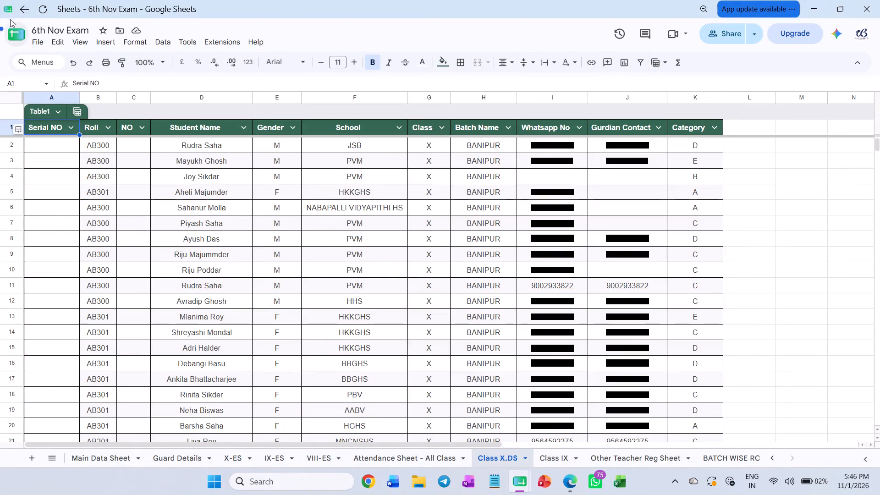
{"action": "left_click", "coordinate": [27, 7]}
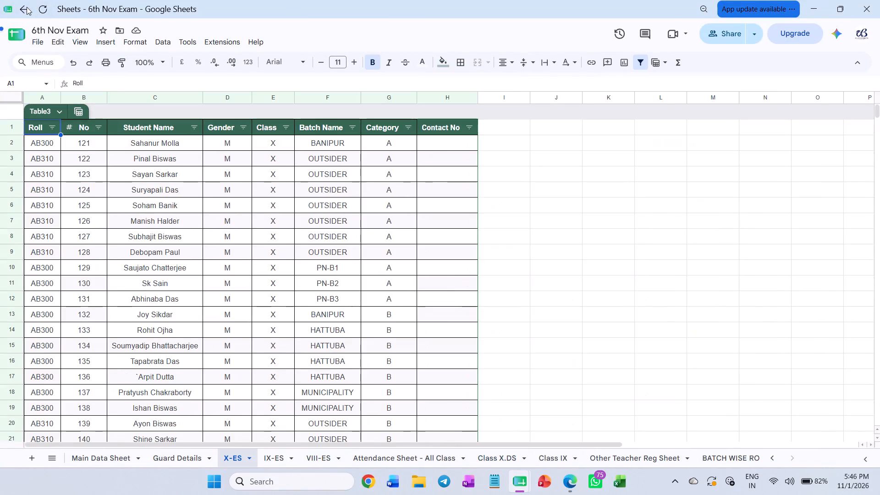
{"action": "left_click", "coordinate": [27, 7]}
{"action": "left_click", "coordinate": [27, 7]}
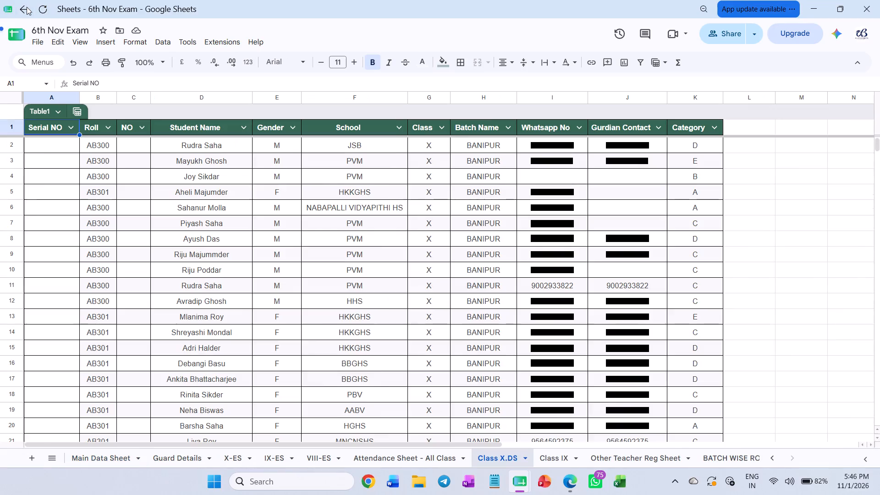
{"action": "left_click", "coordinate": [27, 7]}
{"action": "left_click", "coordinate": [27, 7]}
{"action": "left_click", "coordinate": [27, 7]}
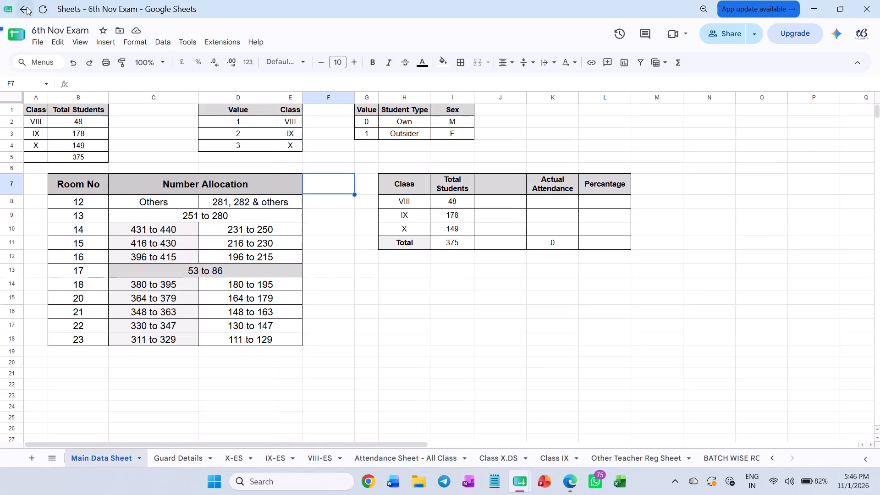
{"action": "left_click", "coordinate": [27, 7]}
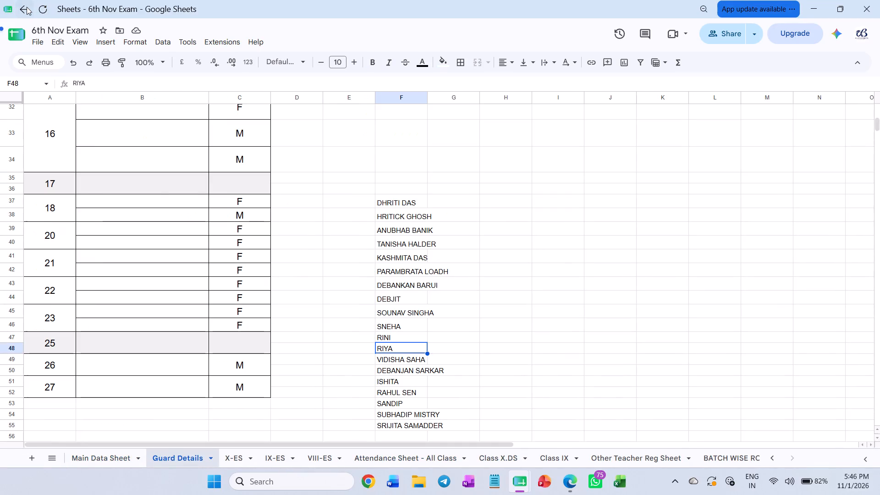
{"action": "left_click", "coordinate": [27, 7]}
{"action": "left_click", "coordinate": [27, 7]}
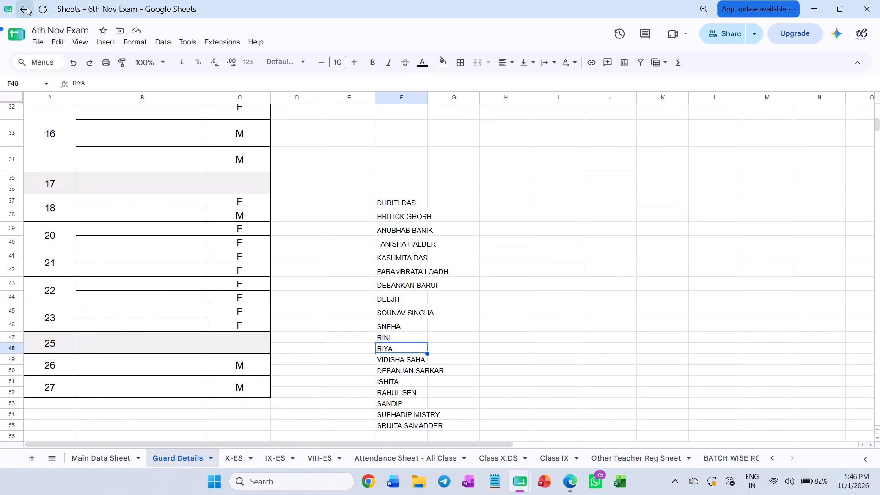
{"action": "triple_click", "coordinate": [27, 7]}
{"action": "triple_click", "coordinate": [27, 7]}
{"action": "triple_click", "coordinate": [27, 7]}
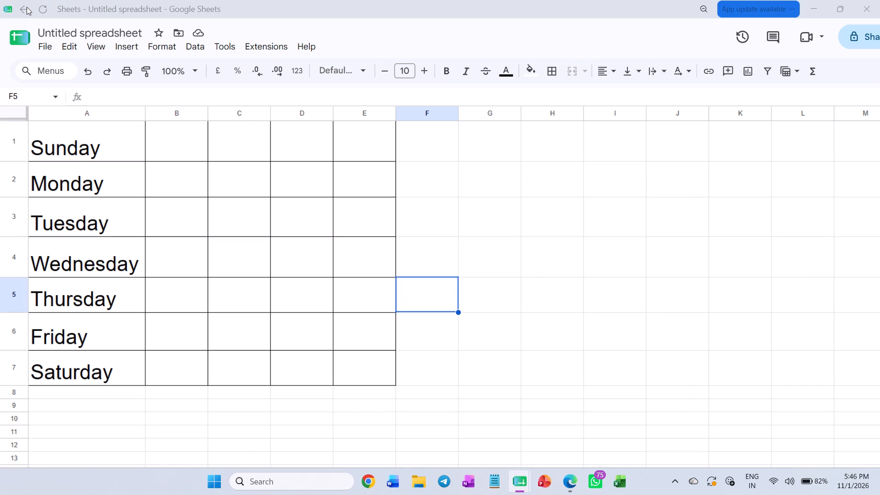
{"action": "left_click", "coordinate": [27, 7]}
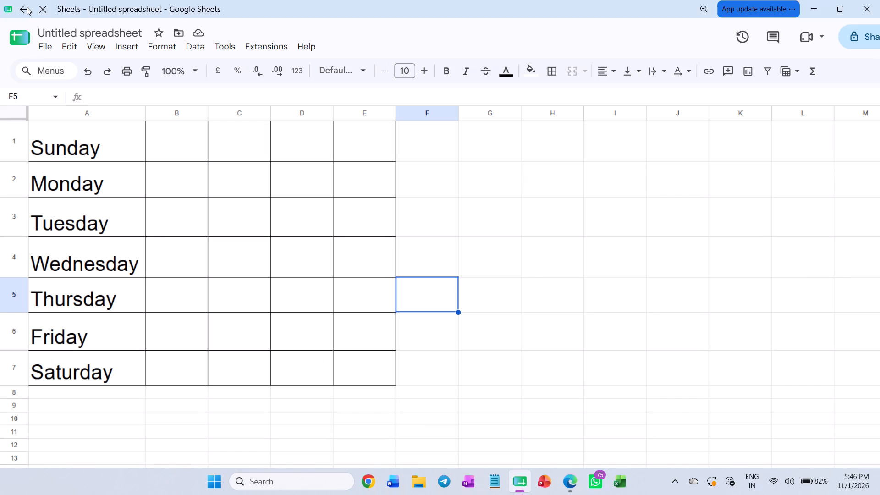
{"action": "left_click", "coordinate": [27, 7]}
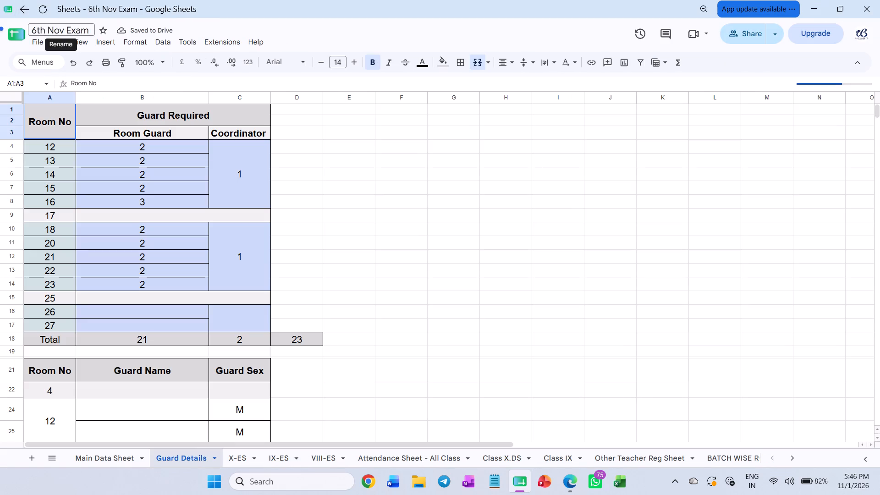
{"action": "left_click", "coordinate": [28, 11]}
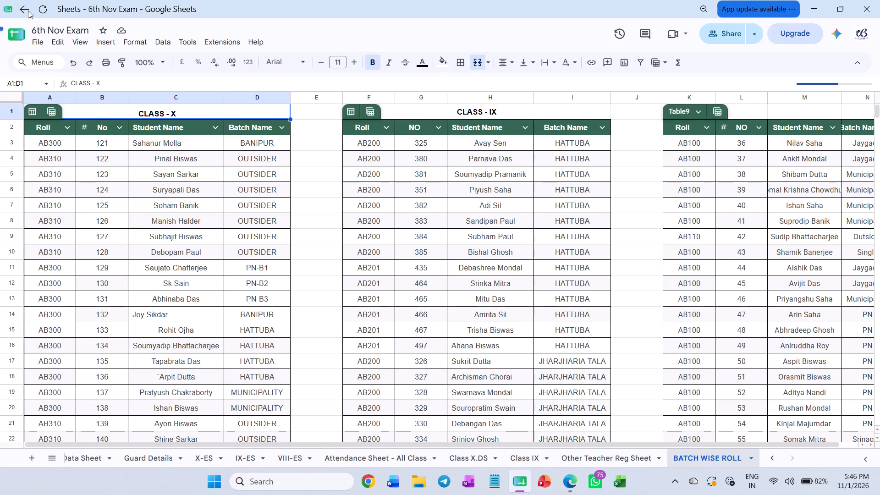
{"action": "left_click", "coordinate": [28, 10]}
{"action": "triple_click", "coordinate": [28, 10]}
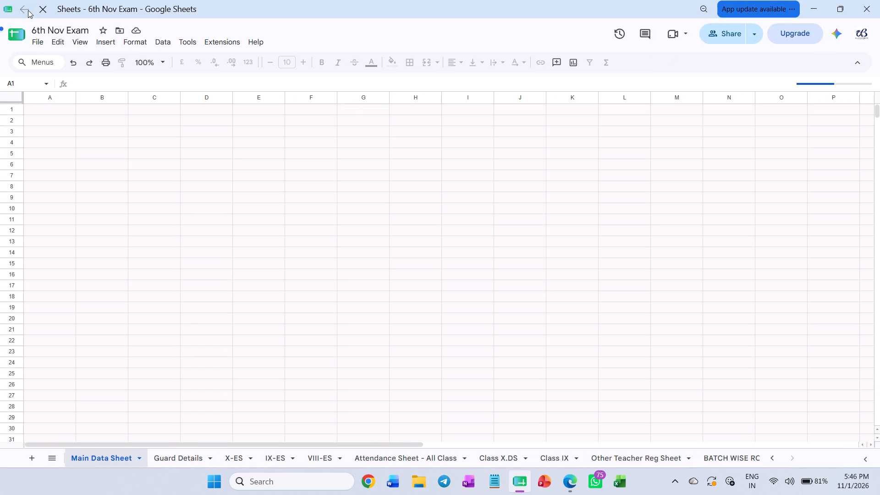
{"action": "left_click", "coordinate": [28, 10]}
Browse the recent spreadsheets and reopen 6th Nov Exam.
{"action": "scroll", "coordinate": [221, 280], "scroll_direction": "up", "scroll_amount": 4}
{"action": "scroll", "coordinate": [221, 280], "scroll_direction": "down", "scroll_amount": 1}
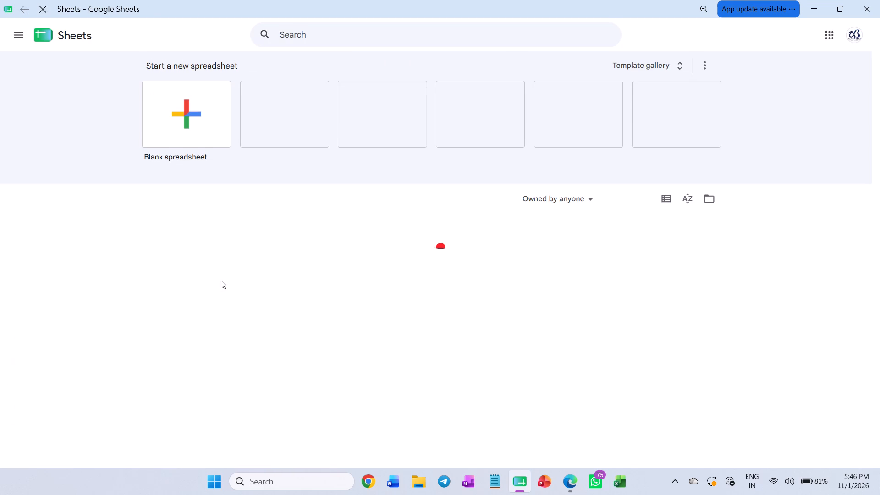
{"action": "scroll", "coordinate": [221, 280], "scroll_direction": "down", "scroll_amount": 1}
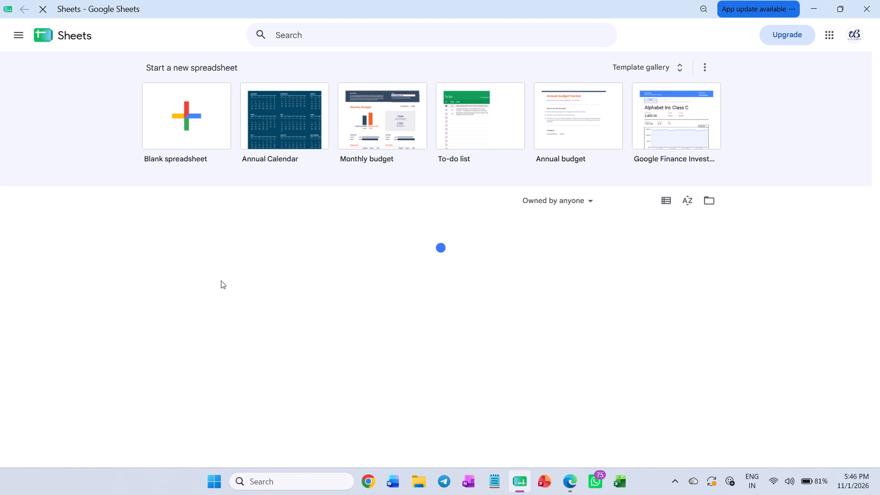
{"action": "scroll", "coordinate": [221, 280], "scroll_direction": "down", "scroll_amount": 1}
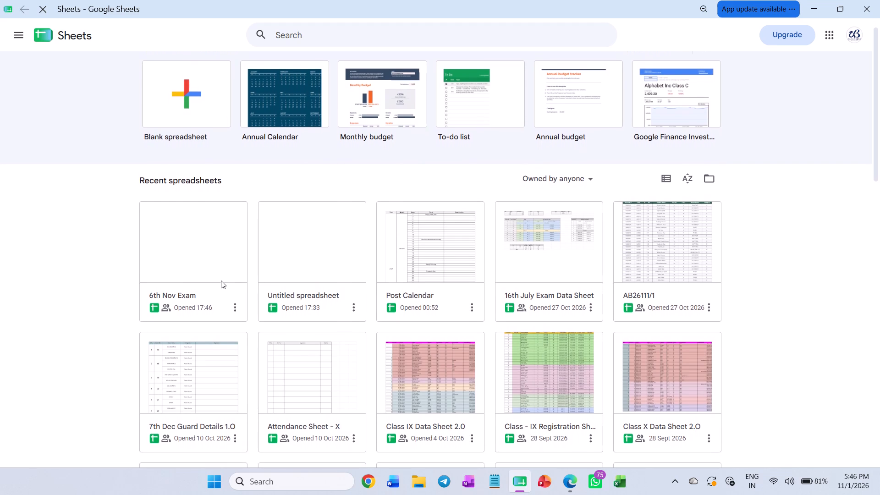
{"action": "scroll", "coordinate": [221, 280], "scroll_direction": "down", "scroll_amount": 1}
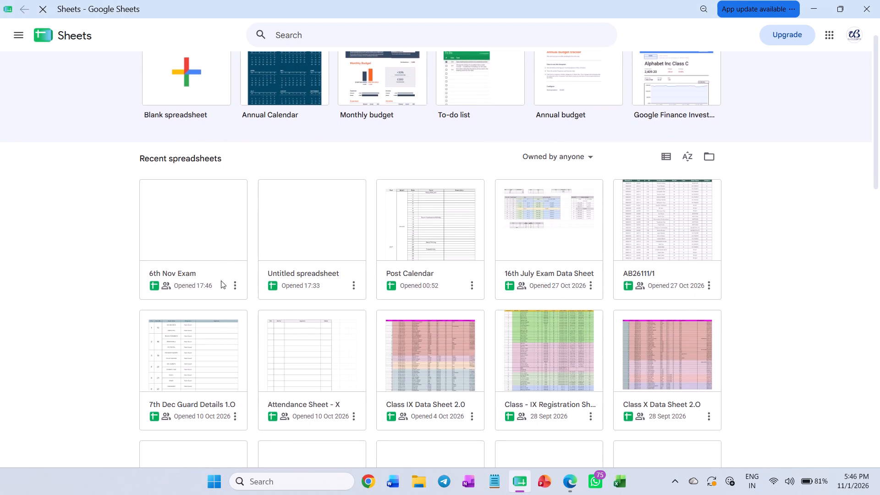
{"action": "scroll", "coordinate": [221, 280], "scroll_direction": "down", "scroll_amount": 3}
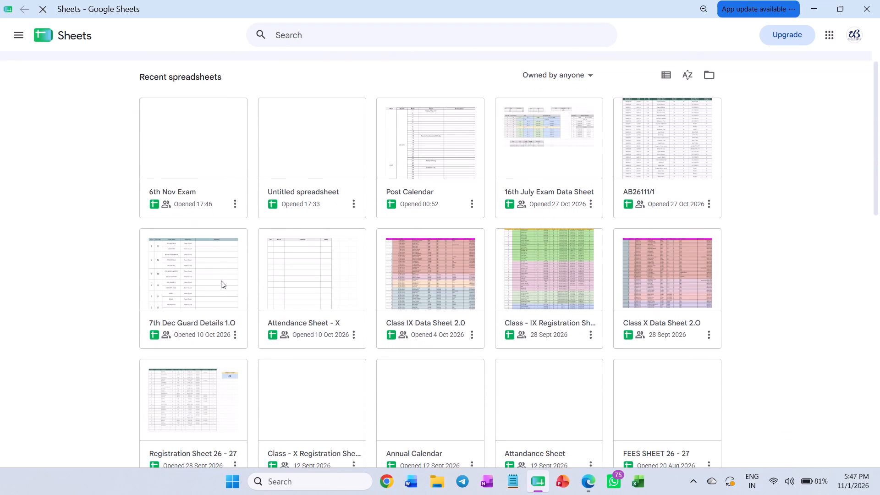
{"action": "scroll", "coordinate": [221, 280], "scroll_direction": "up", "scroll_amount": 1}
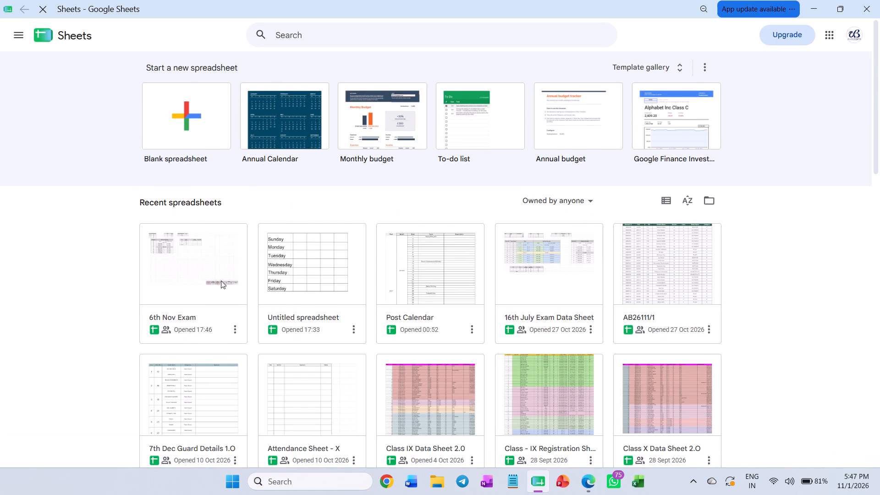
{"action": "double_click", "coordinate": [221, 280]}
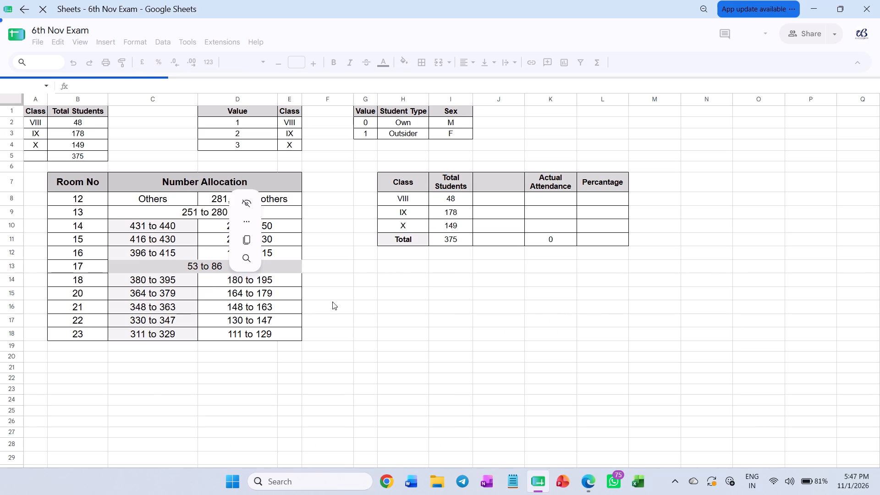
Examine the Other Teacher Reg Sheet and the room-wise table of benches, number allocation and guards required on Main Data Sheet.
{"action": "left_click", "coordinate": [356, 332]}
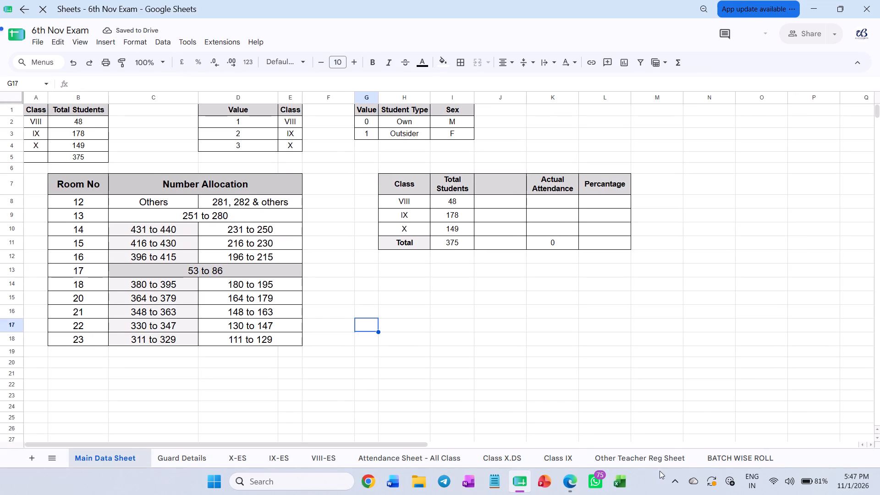
{"action": "left_click", "coordinate": [634, 459]}
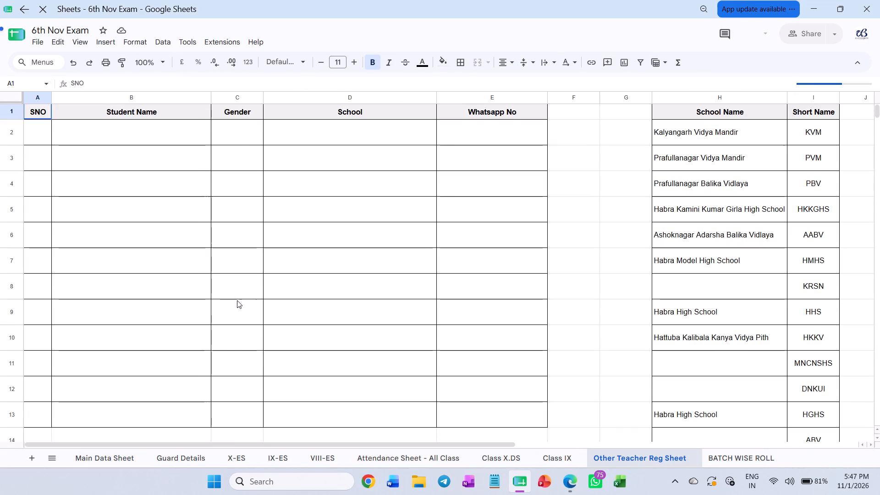
{"action": "left_click", "coordinate": [75, 457]}
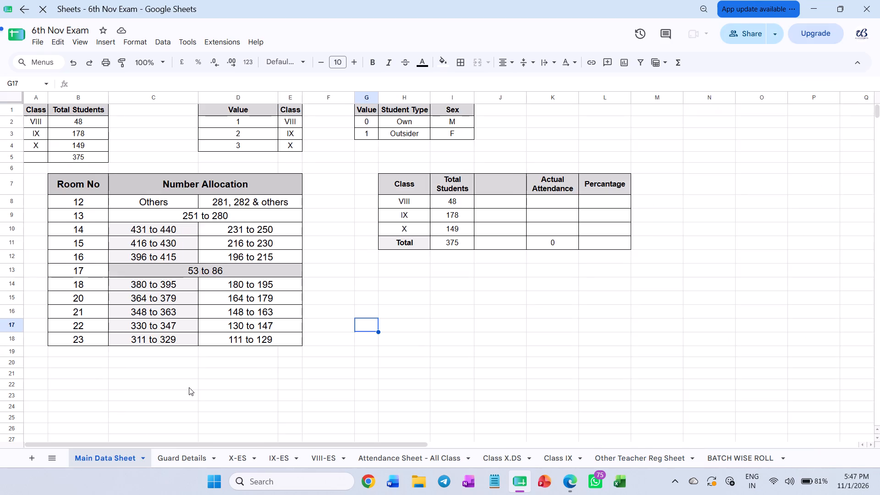
{"action": "scroll", "coordinate": [189, 387], "scroll_direction": "down", "scroll_amount": 3}
{"action": "scroll", "coordinate": [189, 387], "scroll_direction": "right", "scroll_amount": 2}
{"action": "scroll", "coordinate": [189, 387], "scroll_direction": "left", "scroll_amount": 6}
{"action": "scroll", "coordinate": [189, 387], "scroll_direction": "right", "scroll_amount": 1}
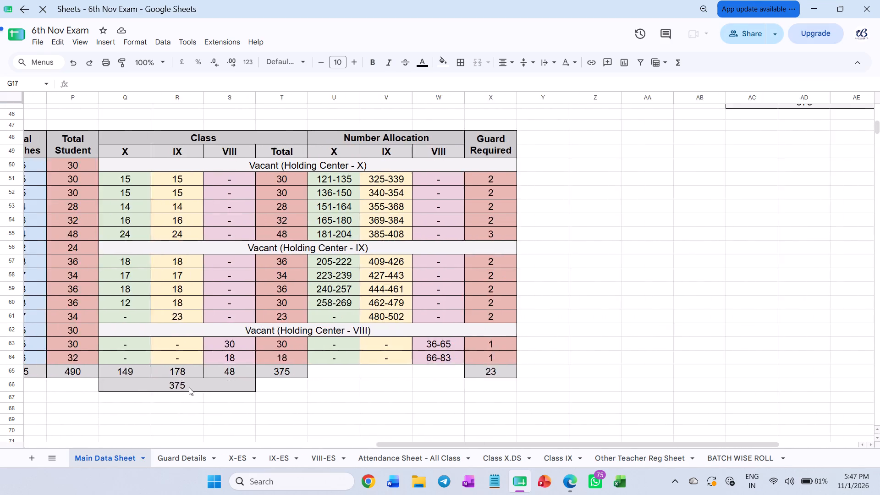
{"action": "scroll", "coordinate": [189, 387], "scroll_direction": "right", "scroll_amount": 1}
{"action": "scroll", "coordinate": [189, 387], "scroll_direction": "left", "scroll_amount": 1}
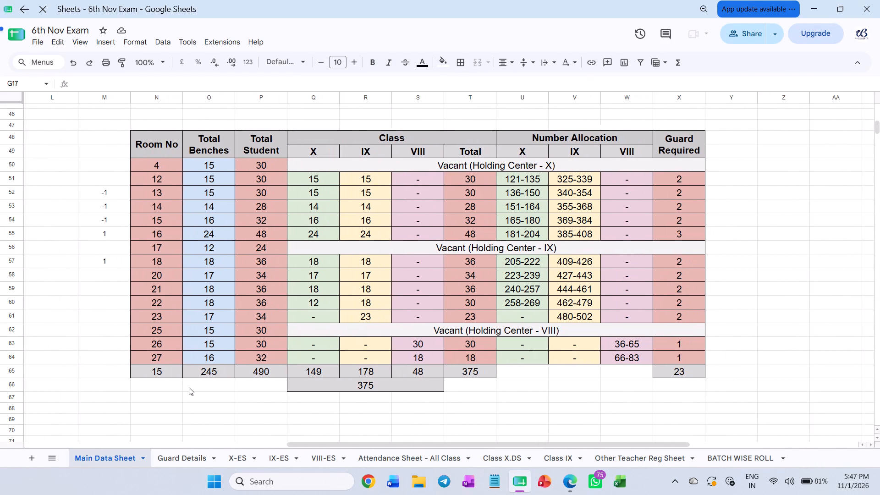
{"action": "scroll", "coordinate": [189, 387], "scroll_direction": "left", "scroll_amount": 1}
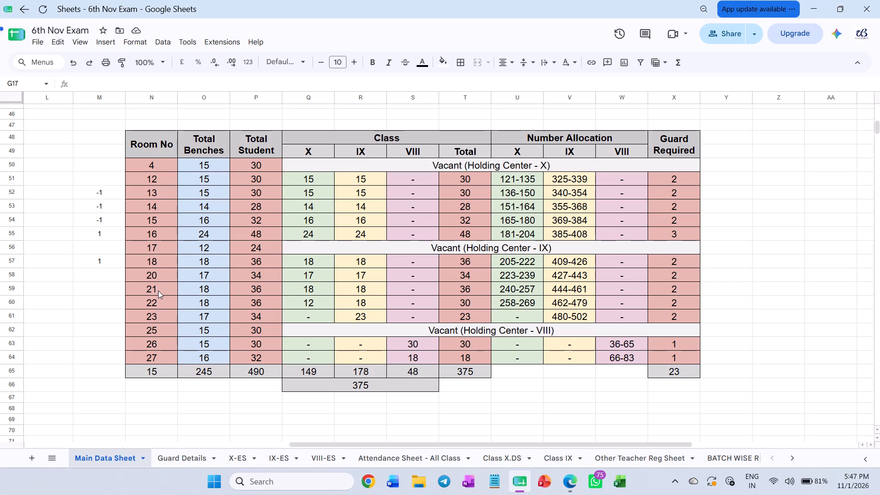
{"action": "scroll", "coordinate": [209, 291], "scroll_direction": "right", "scroll_amount": 1}
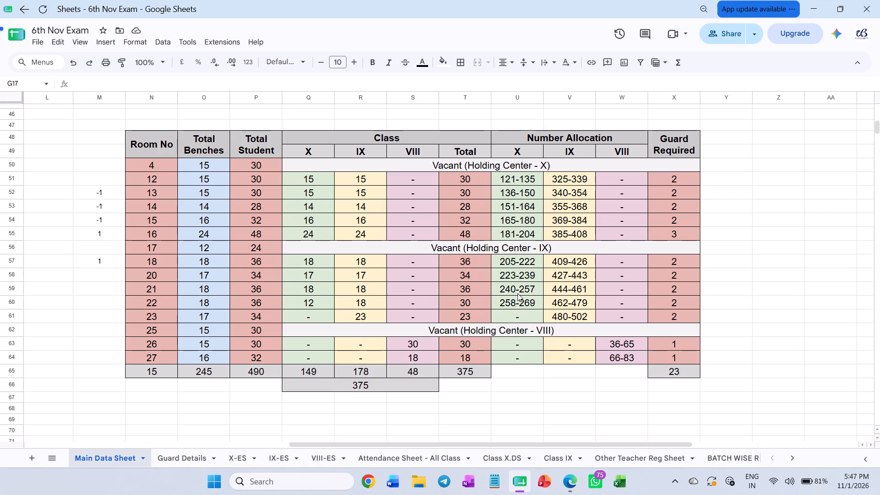
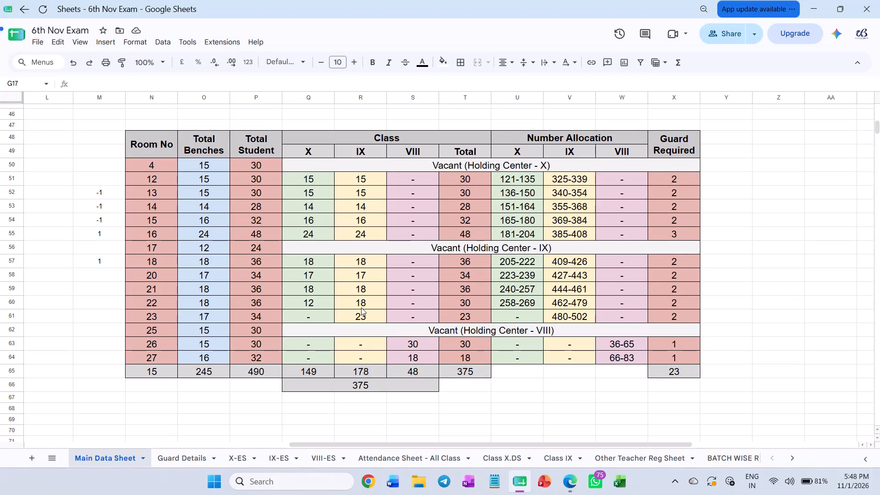
Examine the second room allocation table, starting at column Z on Main Data Sheet, with its benches, class counts and number allocation.
{"action": "scroll", "coordinate": [179, 315], "scroll_direction": "right", "scroll_amount": 1}
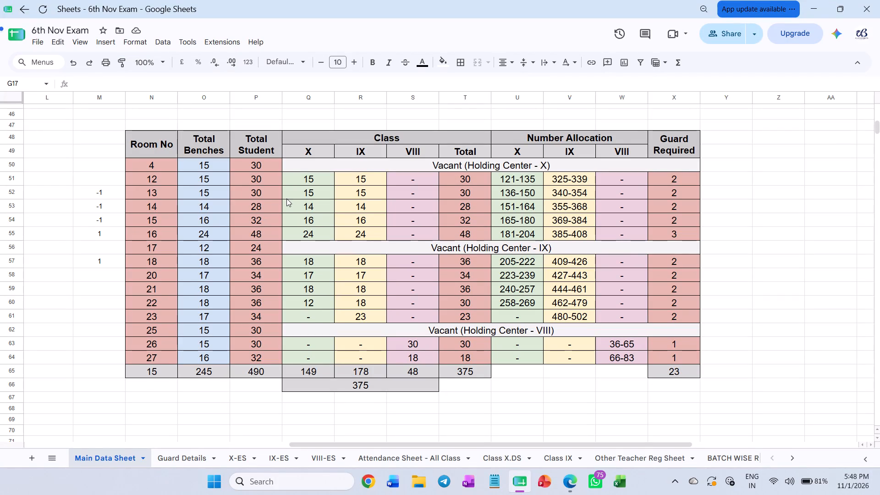
{"action": "scroll", "coordinate": [286, 198], "scroll_direction": "up", "scroll_amount": 4}
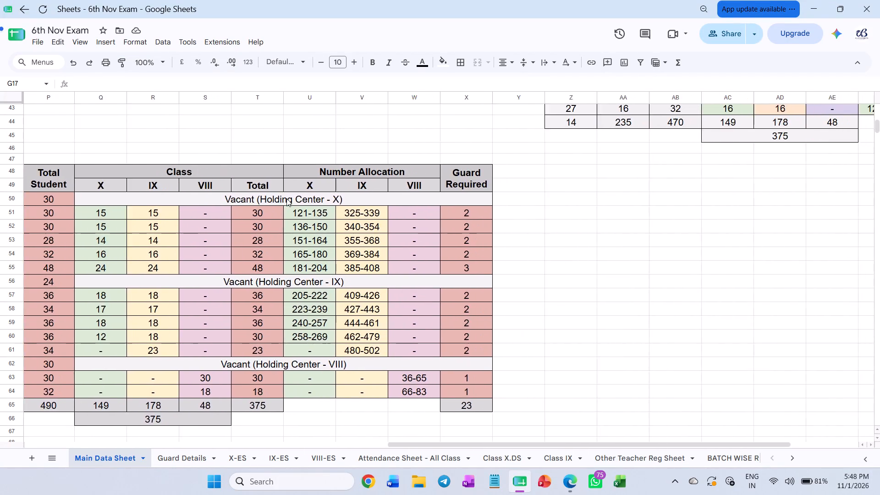
{"action": "scroll", "coordinate": [286, 198], "scroll_direction": "up", "scroll_amount": 3}
{"action": "scroll", "coordinate": [286, 198], "scroll_direction": "down", "scroll_amount": 3}
{"action": "scroll", "coordinate": [286, 198], "scroll_direction": "left", "scroll_amount": 1}
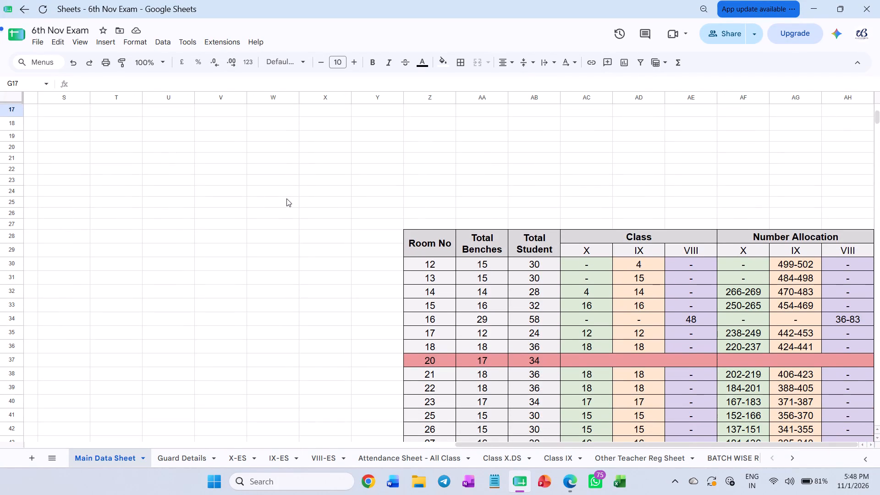
{"action": "scroll", "coordinate": [449, 233], "scroll_direction": "left", "scroll_amount": 8}
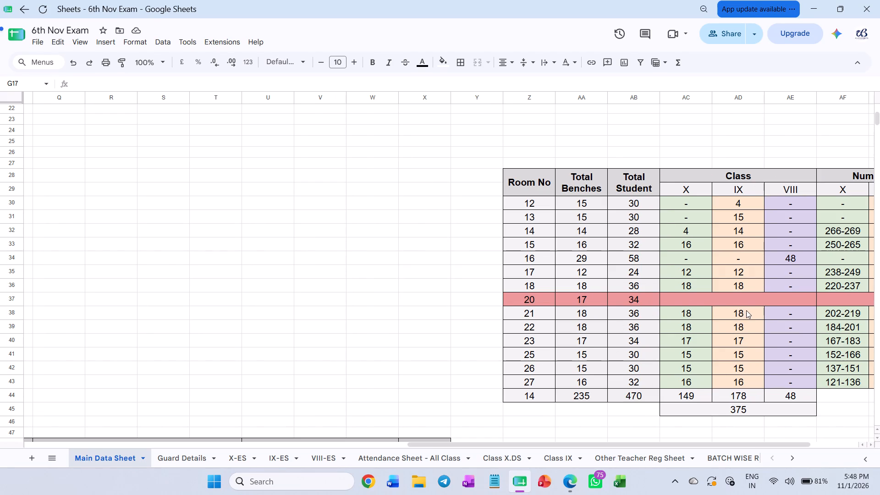
{"action": "scroll", "coordinate": [758, 311], "scroll_direction": "left", "scroll_amount": 1}
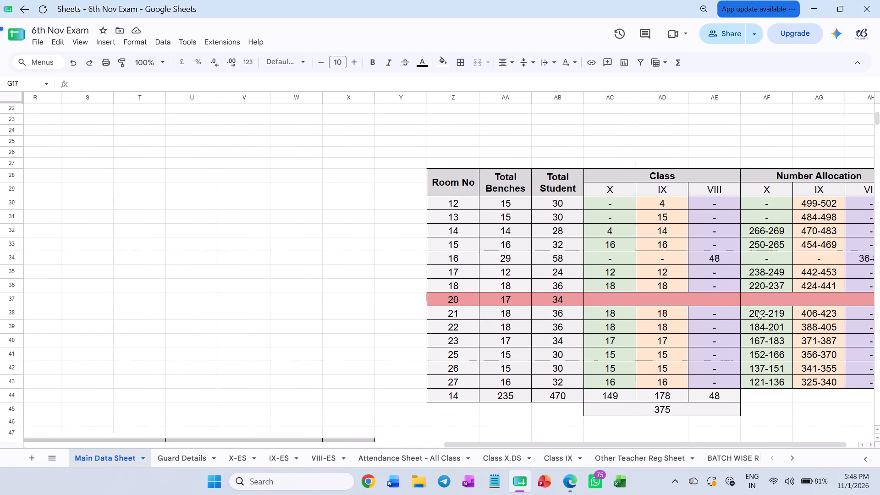
{"action": "scroll", "coordinate": [758, 311], "scroll_direction": "left", "scroll_amount": 1}
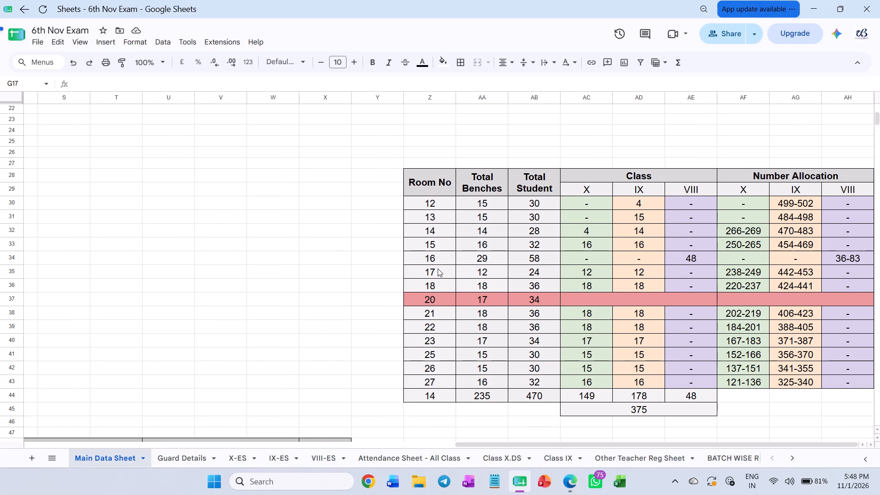
Compare it with the room-wise table in columns N to X, including the vacant holding centers and guards required.
{"action": "scroll", "coordinate": [438, 269], "scroll_direction": "down", "scroll_amount": 1}
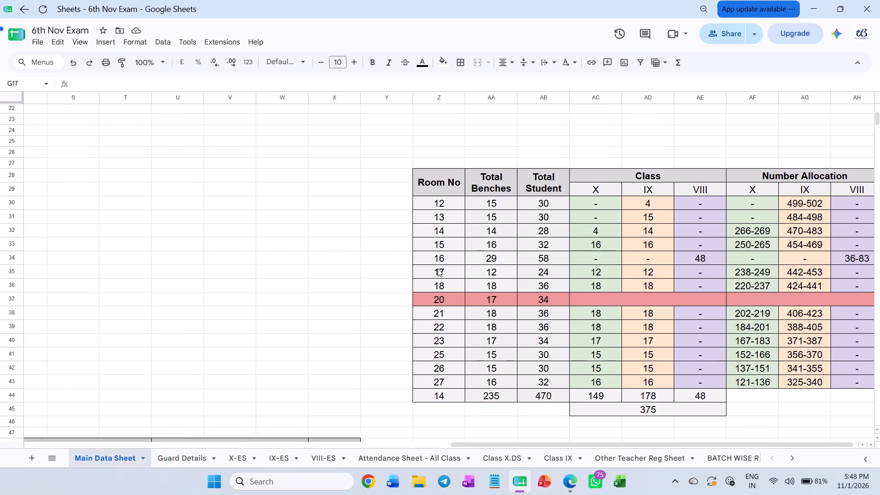
{"action": "scroll", "coordinate": [438, 269], "scroll_direction": "down", "scroll_amount": 1}
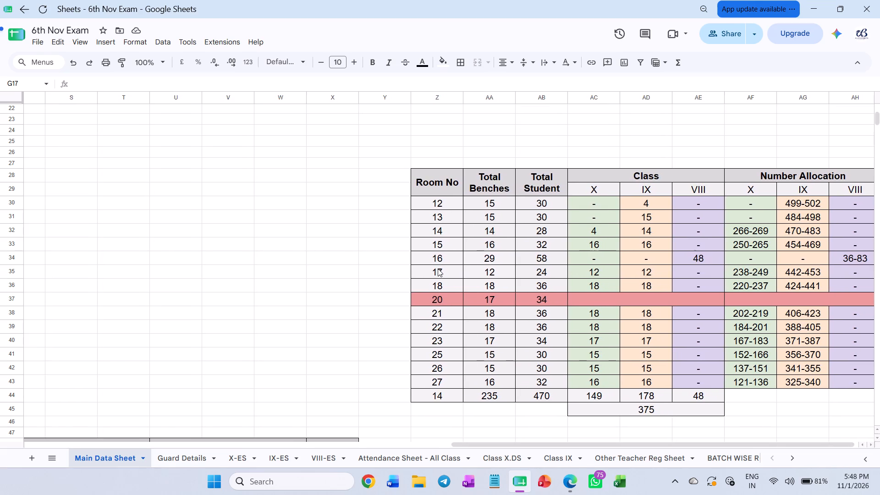
{"action": "scroll", "coordinate": [438, 269], "scroll_direction": "down", "scroll_amount": 1}
{"action": "scroll", "coordinate": [438, 269], "scroll_direction": "right", "scroll_amount": 2}
{"action": "scroll", "coordinate": [438, 269], "scroll_direction": "left", "scroll_amount": 1}
{"action": "scroll", "coordinate": [438, 269], "scroll_direction": "up", "scroll_amount": 4}
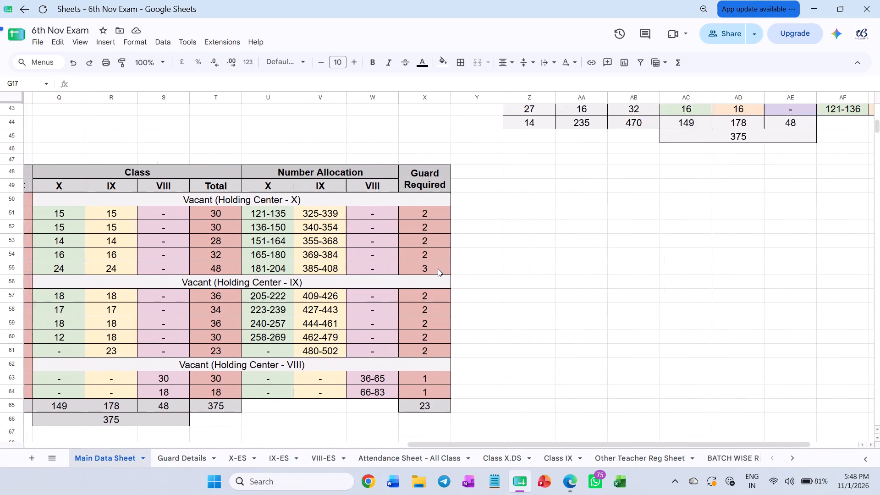
{"action": "scroll", "coordinate": [438, 269], "scroll_direction": "up", "scroll_amount": 1}
{"action": "scroll", "coordinate": [438, 269], "scroll_direction": "left", "scroll_amount": 2}
{"action": "scroll", "coordinate": [438, 269], "scroll_direction": "up", "scroll_amount": 4}
{"action": "scroll", "coordinate": [438, 269], "scroll_direction": "left", "scroll_amount": 1}
{"action": "scroll", "coordinate": [438, 269], "scroll_direction": "right", "scroll_amount": 4}
{"action": "scroll", "coordinate": [438, 269], "scroll_direction": "down", "scroll_amount": 2}
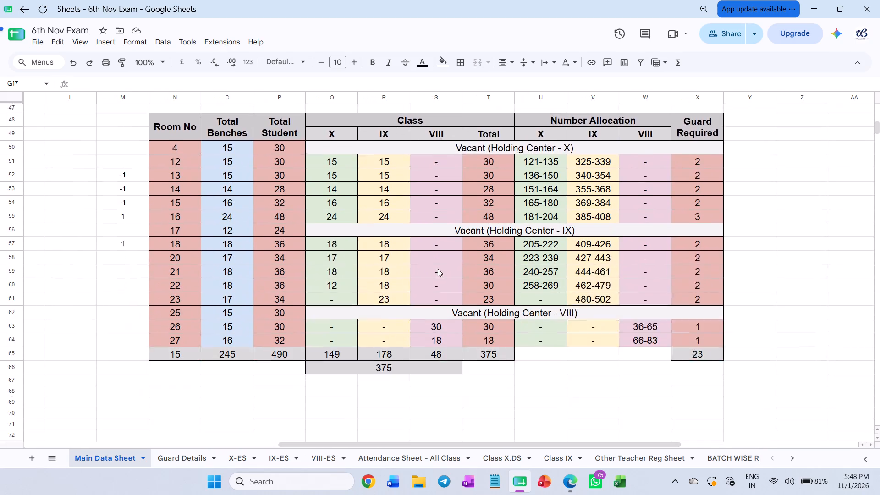
{"action": "scroll", "coordinate": [438, 269], "scroll_direction": "down", "scroll_amount": 1}
{"action": "scroll", "coordinate": [438, 269], "scroll_direction": "left", "scroll_amount": 1}
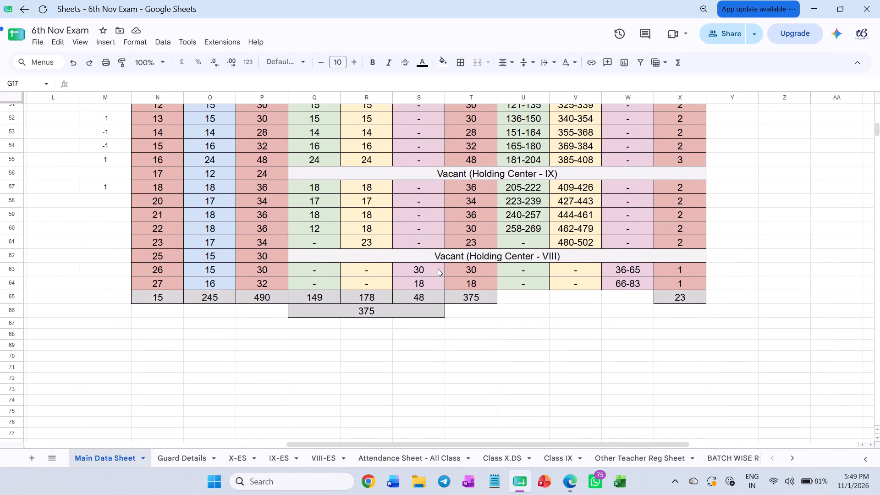
{"action": "scroll", "coordinate": [438, 269], "scroll_direction": "up", "scroll_amount": 1}
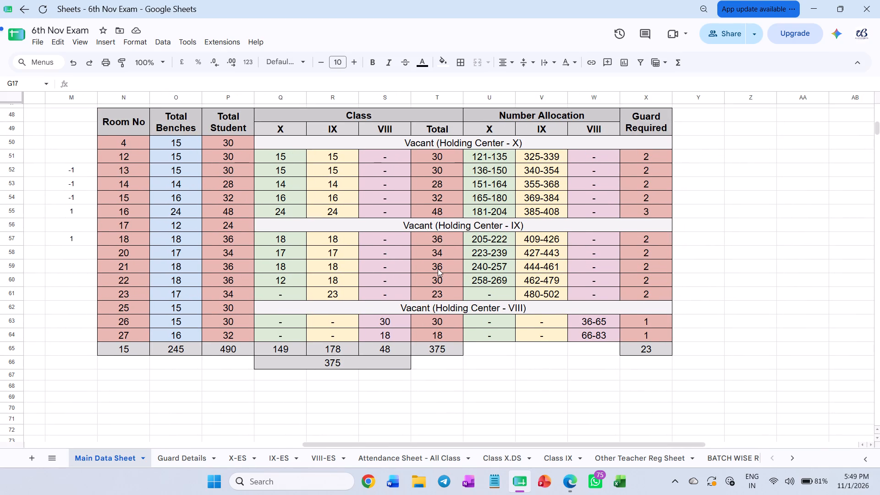
Compare the room-wise allocations in columns N to X with the second table from column Z, including benches, class counts and number ranges.
{"action": "scroll", "coordinate": [438, 269], "scroll_direction": "up", "scroll_amount": 1}
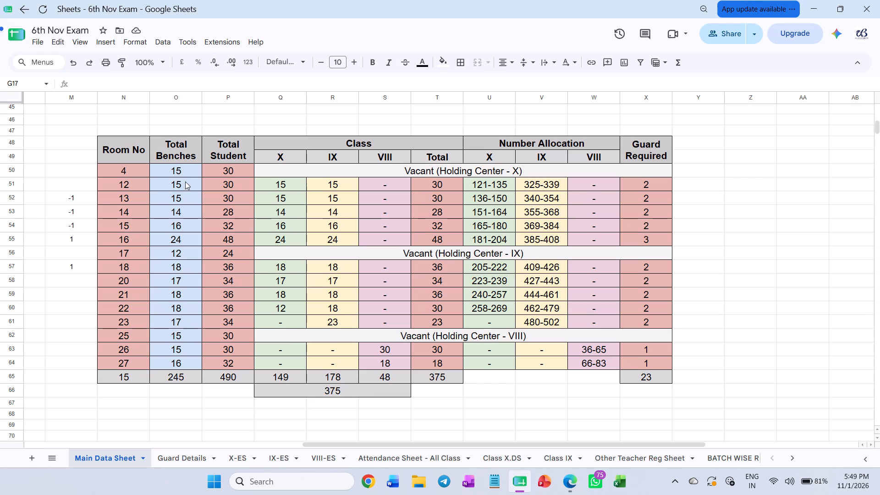
{"action": "scroll", "coordinate": [98, 192], "scroll_direction": "up", "scroll_amount": 2}
{"action": "scroll", "coordinate": [98, 192], "scroll_direction": "down", "scroll_amount": 1}
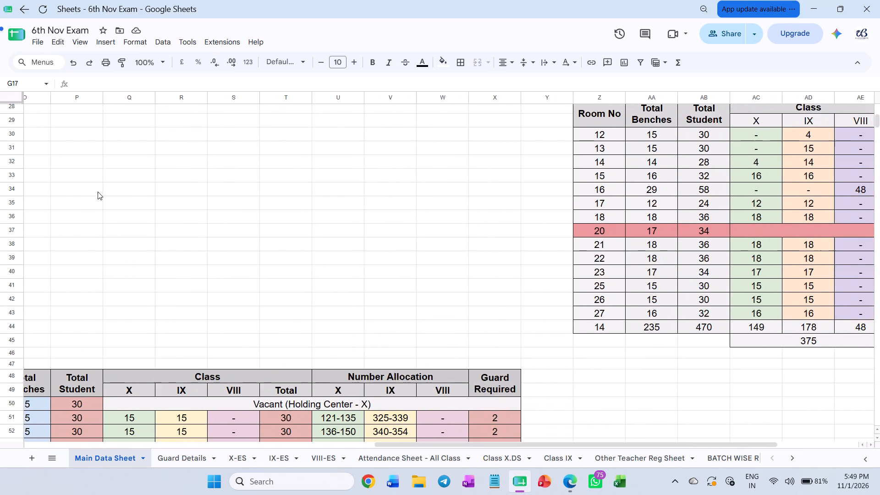
{"action": "scroll", "coordinate": [98, 192], "scroll_direction": "down", "scroll_amount": 1}
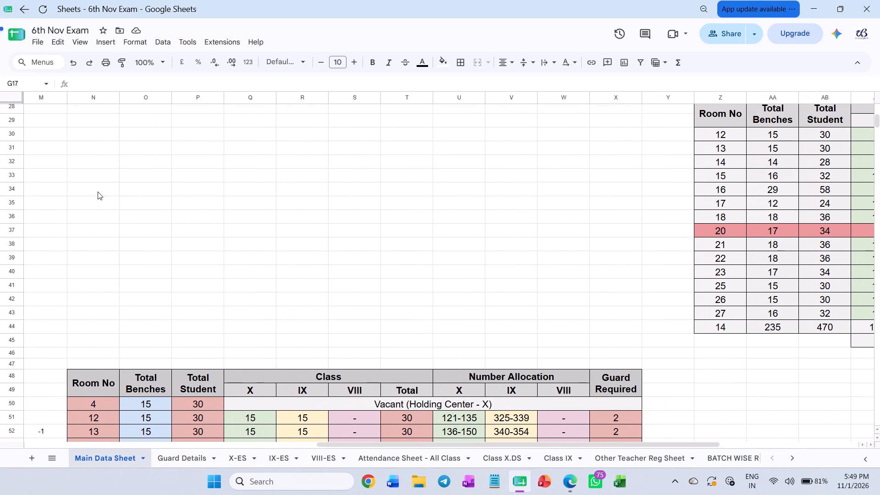
{"action": "scroll", "coordinate": [98, 192], "scroll_direction": "down", "scroll_amount": 1}
{"action": "scroll", "coordinate": [98, 192], "scroll_direction": "up", "scroll_amount": 2}
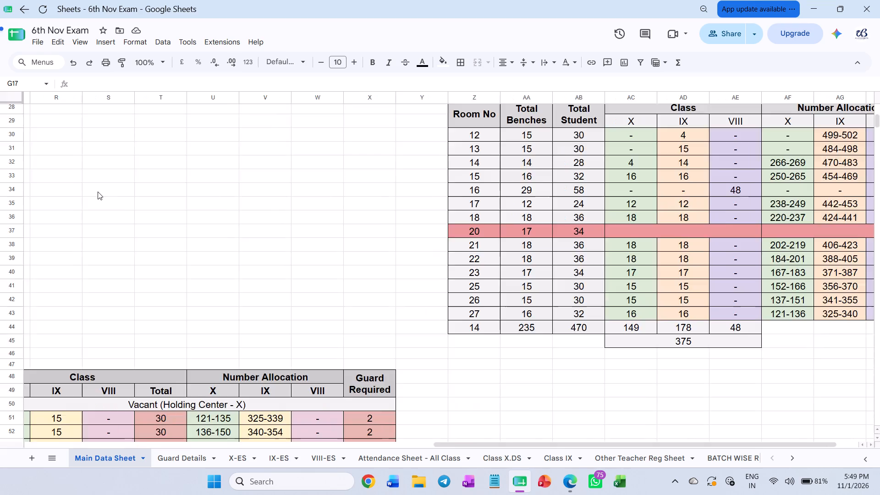
{"action": "scroll", "coordinate": [98, 192], "scroll_direction": "up", "scroll_amount": 1}
{"action": "scroll", "coordinate": [98, 192], "scroll_direction": "left", "scroll_amount": 3}
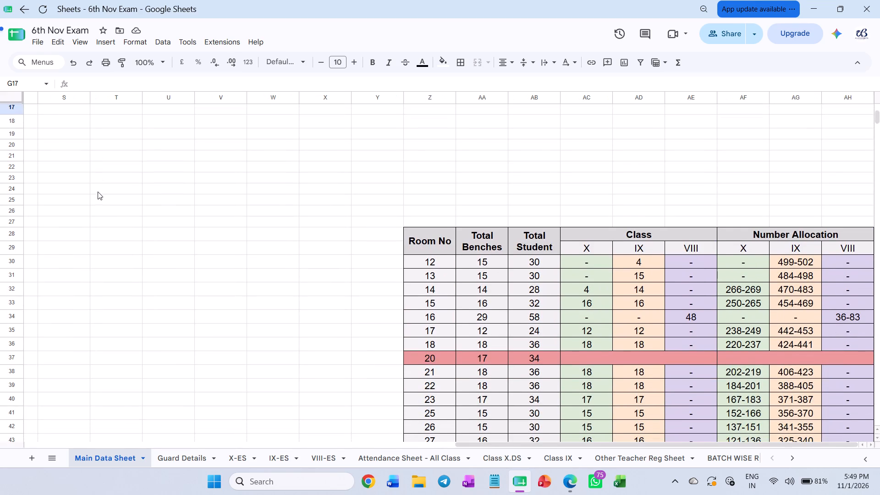
{"action": "scroll", "coordinate": [98, 192], "scroll_direction": "left", "scroll_amount": 1}
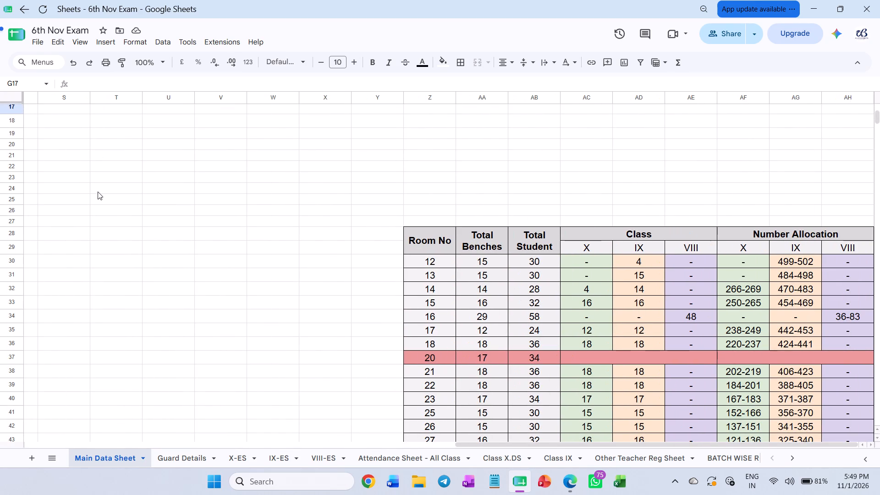
{"action": "scroll", "coordinate": [98, 192], "scroll_direction": "left", "scroll_amount": 1}
{"action": "scroll", "coordinate": [98, 192], "scroll_direction": "down", "scroll_amount": 1}
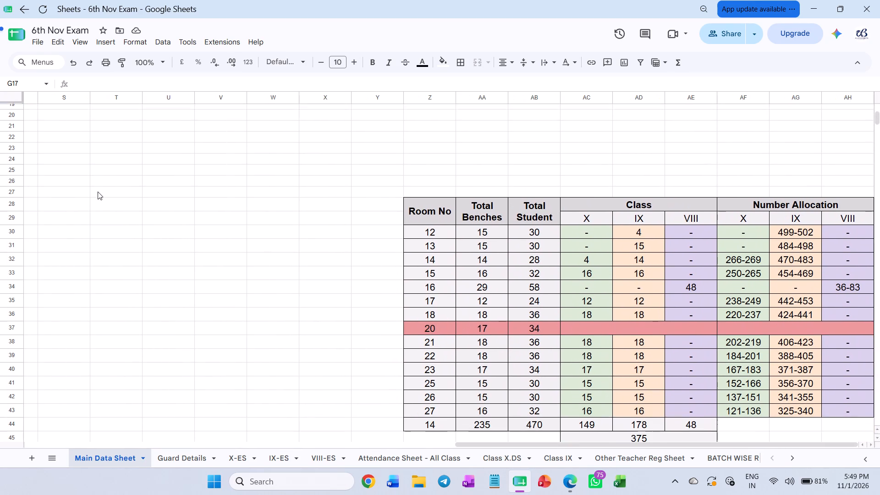
{"action": "scroll", "coordinate": [98, 192], "scroll_direction": "down", "scroll_amount": 2}
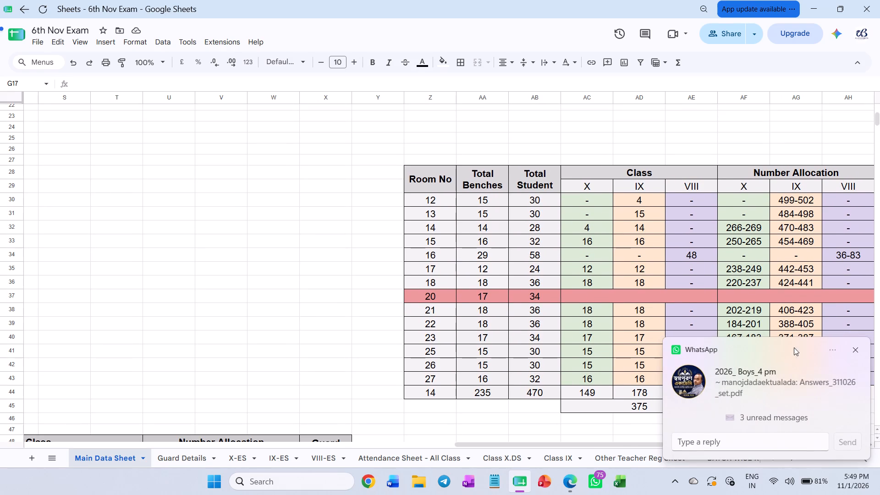
Dismiss the WhatsApp message notification covering the second room allocation table.
{"action": "left_click", "coordinate": [854, 351]}
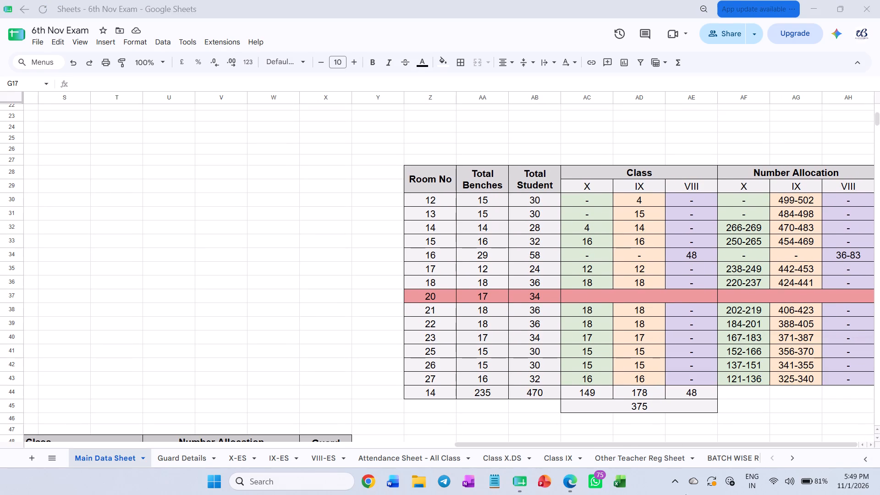
Open the Windows Update settings.
{"action": "left_click", "coordinate": [715, 481]}
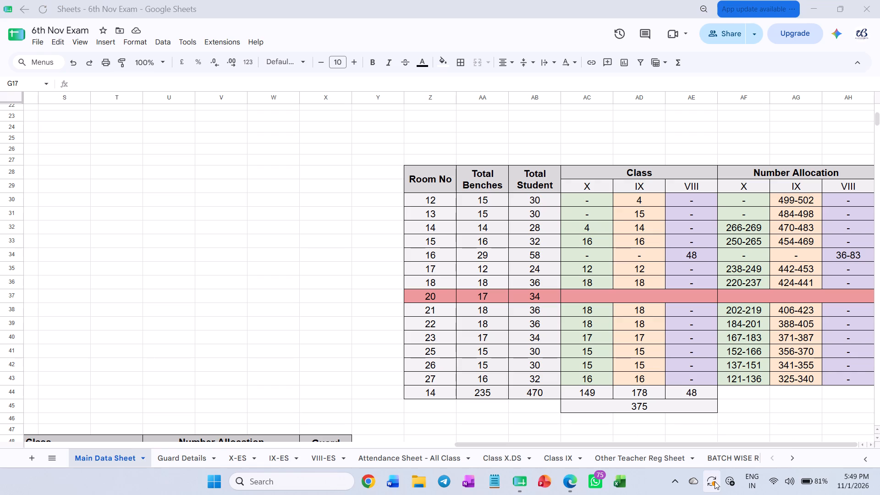
{"action": "scroll", "coordinate": [366, 203], "scroll_direction": "up", "scroll_amount": 3}
{"action": "scroll", "coordinate": [366, 203], "scroll_direction": "down", "scroll_amount": 3}
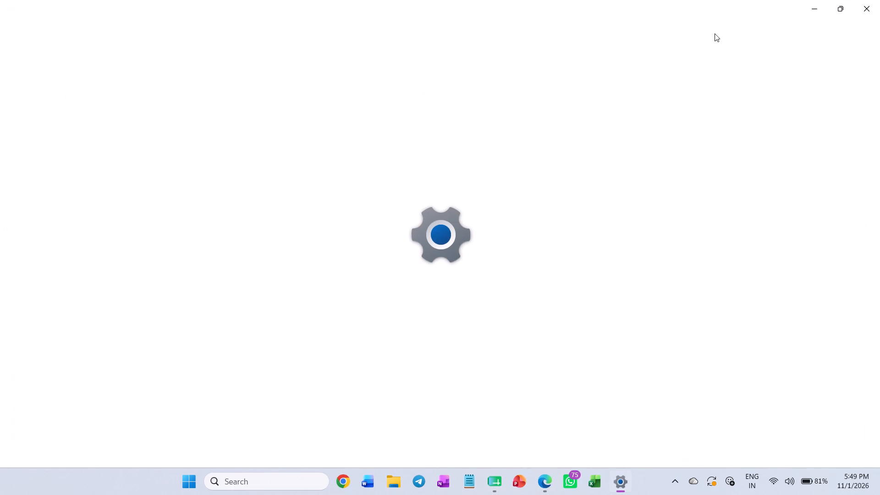
Clear the desktop by closing Settings and the blank browser window and minimising the spreadsheet.
{"action": "left_click", "coordinate": [861, 4]}
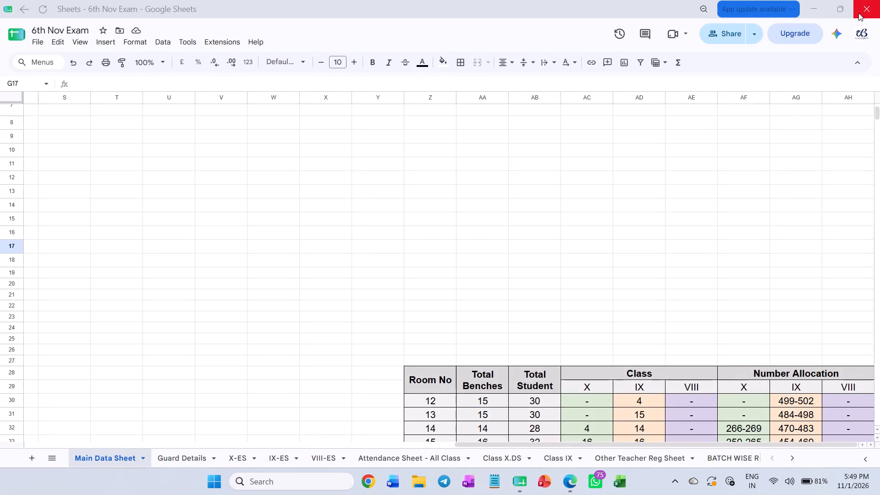
{"action": "left_click", "coordinate": [810, 8]}
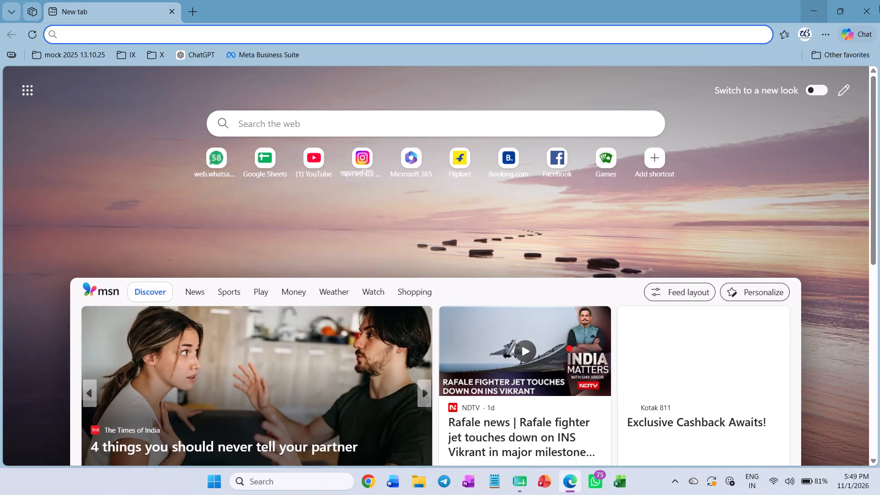
{"action": "left_click", "coordinate": [860, 6]}
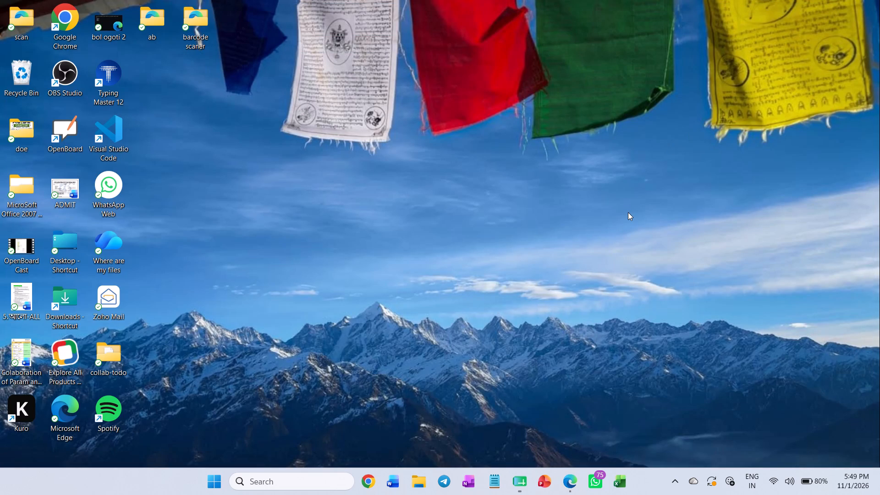
Open the Kuro app from the hidden background apps.
{"action": "left_click", "coordinate": [662, 467]}
{"action": "left_click", "coordinate": [671, 479]}
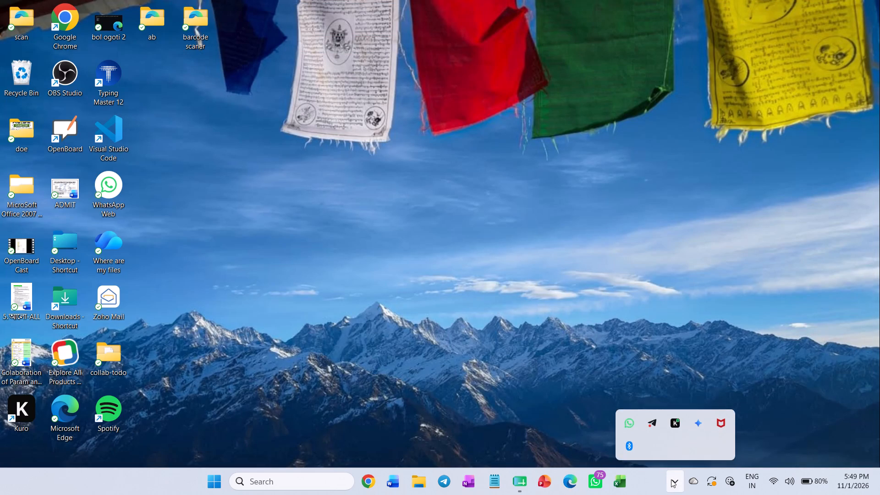
{"action": "left_click", "coordinate": [671, 425]}
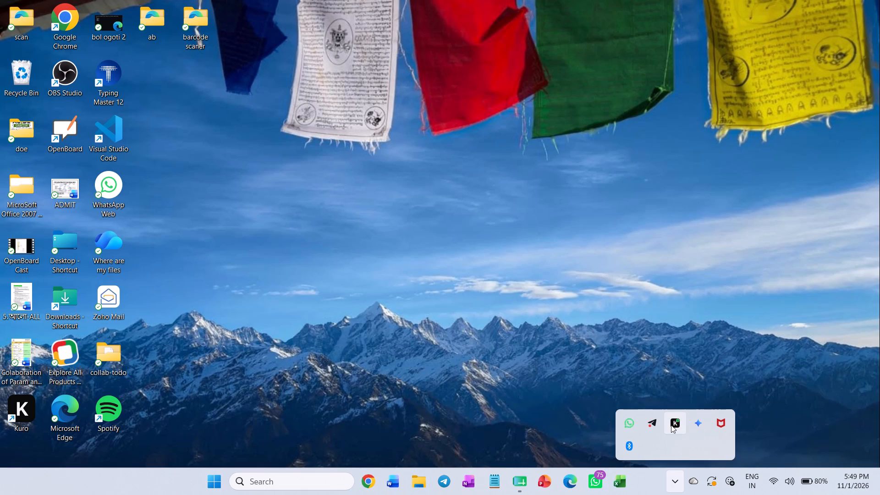
{"action": "double_click", "coordinate": [671, 425]}
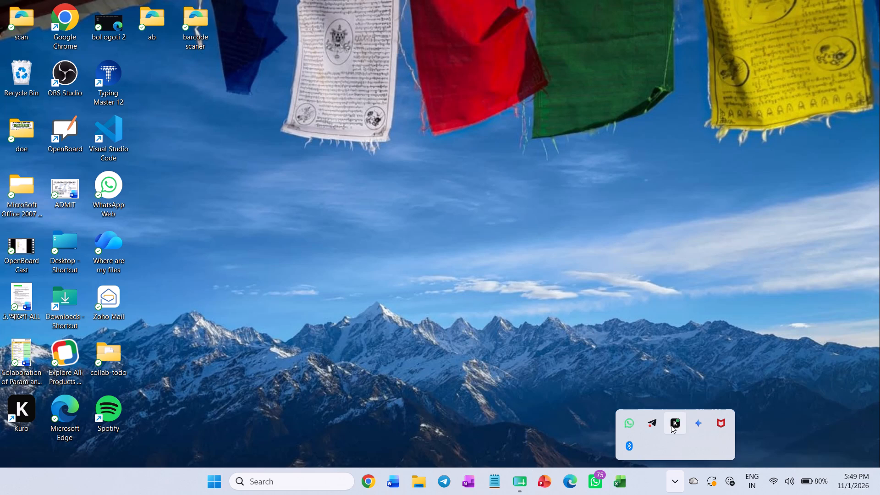
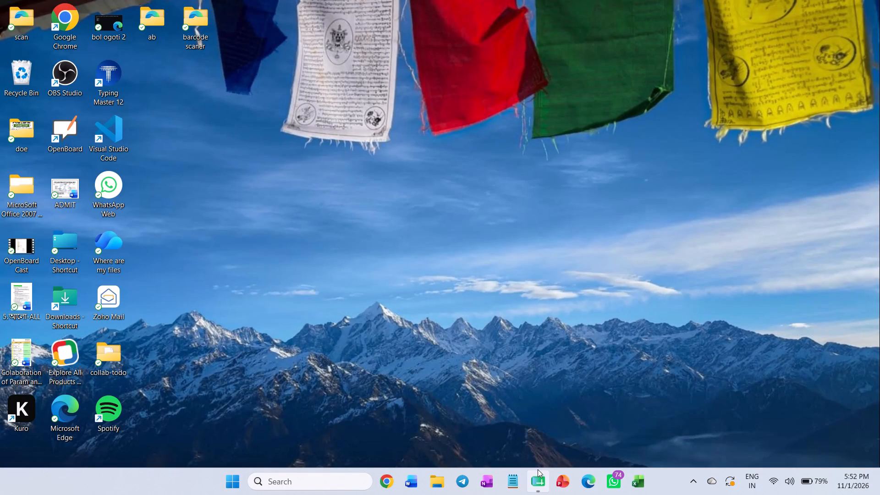
Return to the 6th Nov Exam spreadsheet and examine both room allocation tables on Main Data Sheet, including the guards required.
{"action": "left_click", "coordinate": [530, 428]}
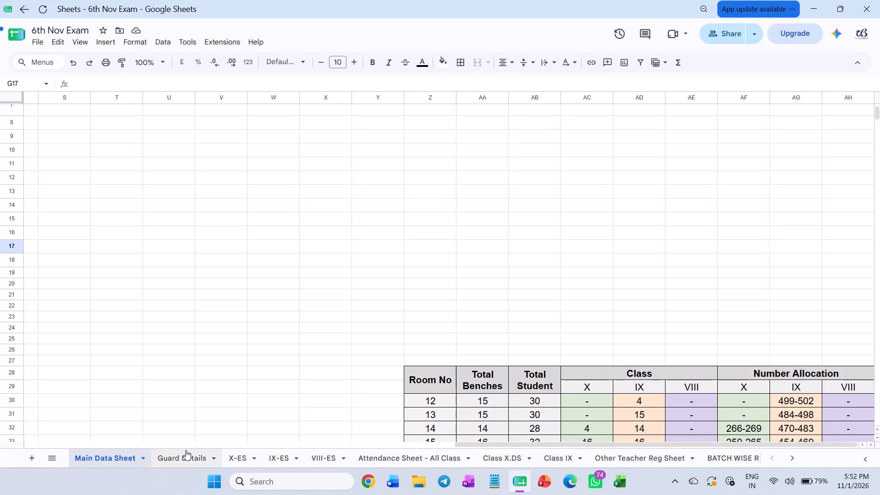
{"action": "scroll", "coordinate": [427, 272], "scroll_direction": "down", "scroll_amount": 4}
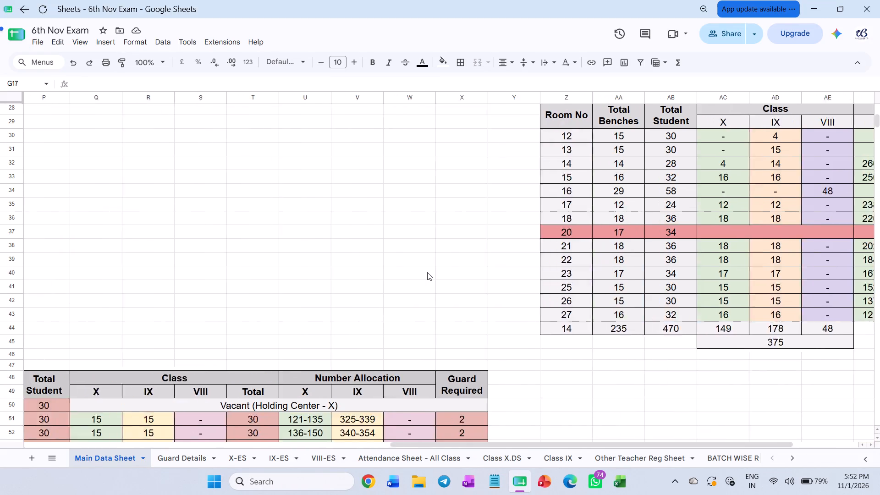
{"action": "scroll", "coordinate": [427, 272], "scroll_direction": "down", "scroll_amount": 7}
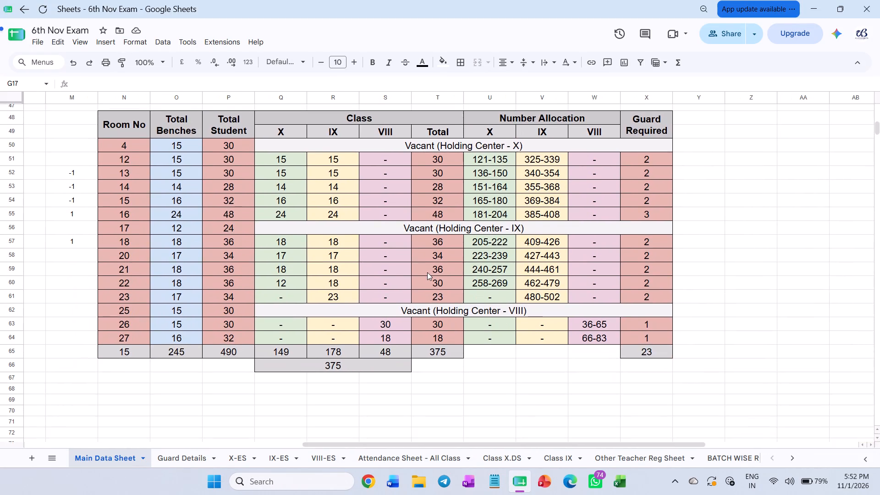
{"action": "scroll", "coordinate": [427, 272], "scroll_direction": "up", "scroll_amount": 5}
{"action": "scroll", "coordinate": [427, 272], "scroll_direction": "down", "scroll_amount": 5}
{"action": "scroll", "coordinate": [427, 272], "scroll_direction": "left", "scroll_amount": 1}
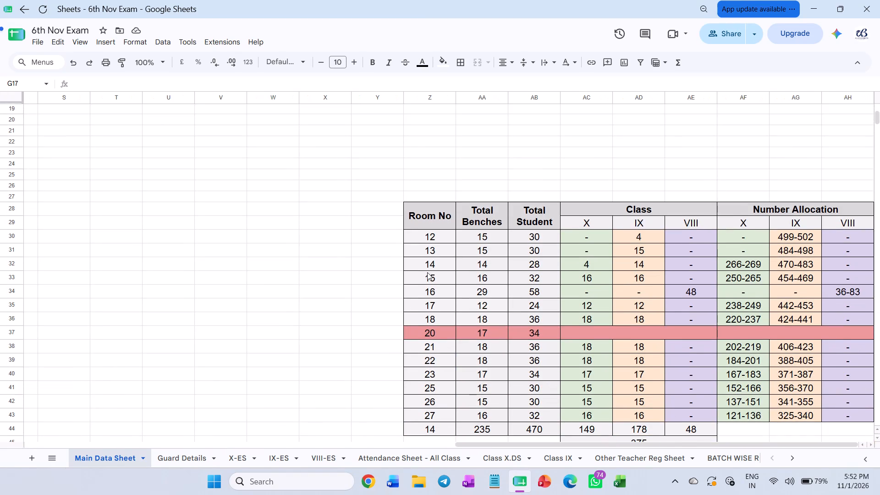
{"action": "scroll", "coordinate": [427, 272], "scroll_direction": "left", "scroll_amount": 1}
{"action": "scroll", "coordinate": [427, 272], "scroll_direction": "down", "scroll_amount": 1}
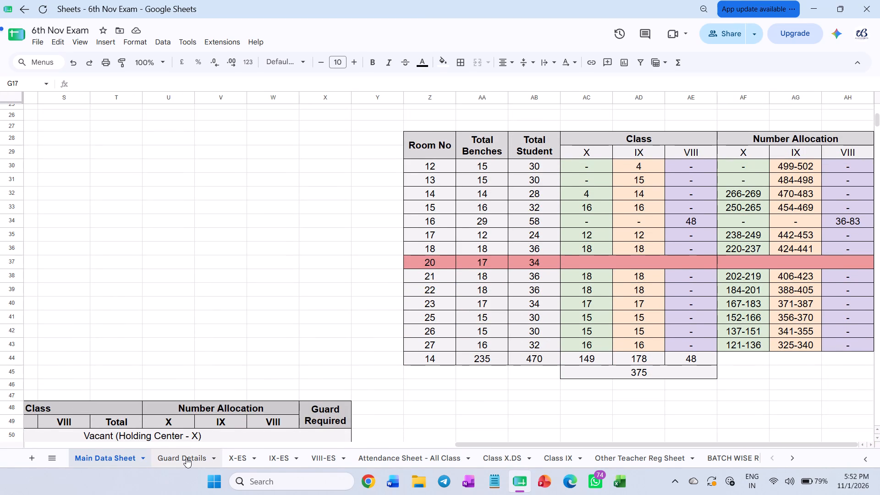
Examine the Guard Details sheet: the guard counts per room, the room-wise guard name table and the name list in column F.
{"action": "left_click", "coordinate": [186, 457]}
{"action": "scroll", "coordinate": [159, 338], "scroll_direction": "down", "scroll_amount": 1}
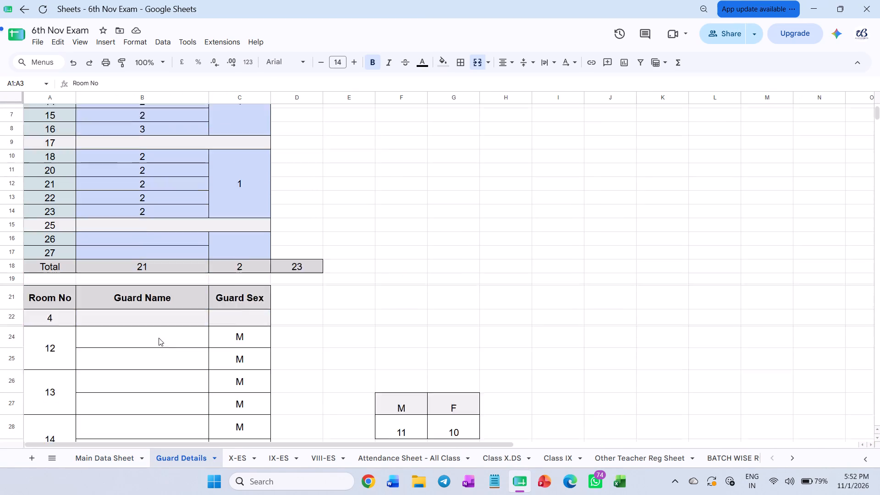
{"action": "scroll", "coordinate": [159, 338], "scroll_direction": "down", "scroll_amount": 3}
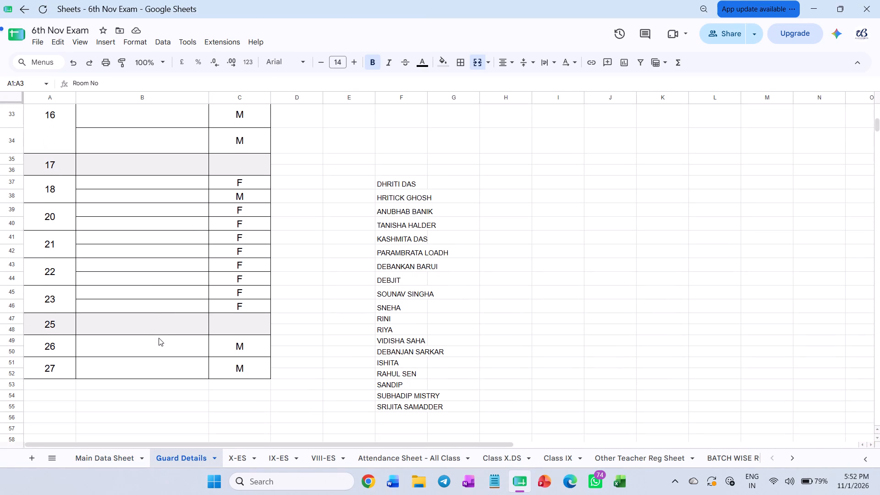
{"action": "scroll", "coordinate": [159, 338], "scroll_direction": "up", "scroll_amount": 3}
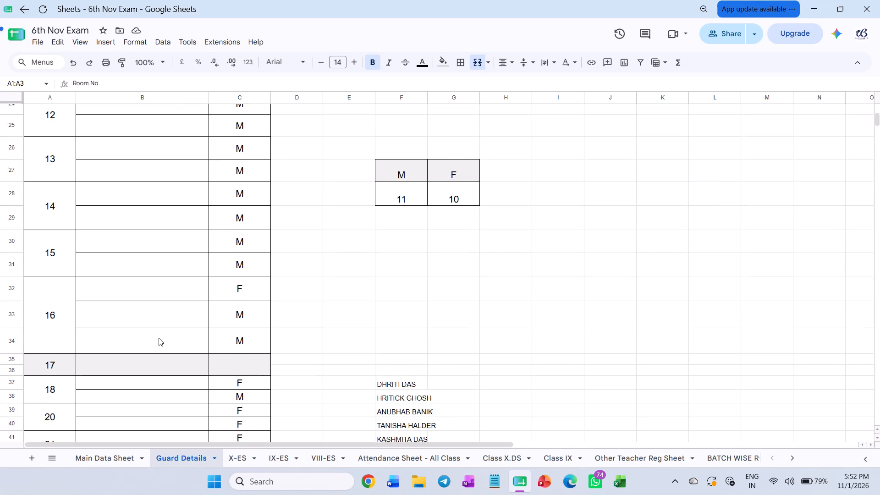
{"action": "scroll", "coordinate": [159, 338], "scroll_direction": "up", "scroll_amount": 1}
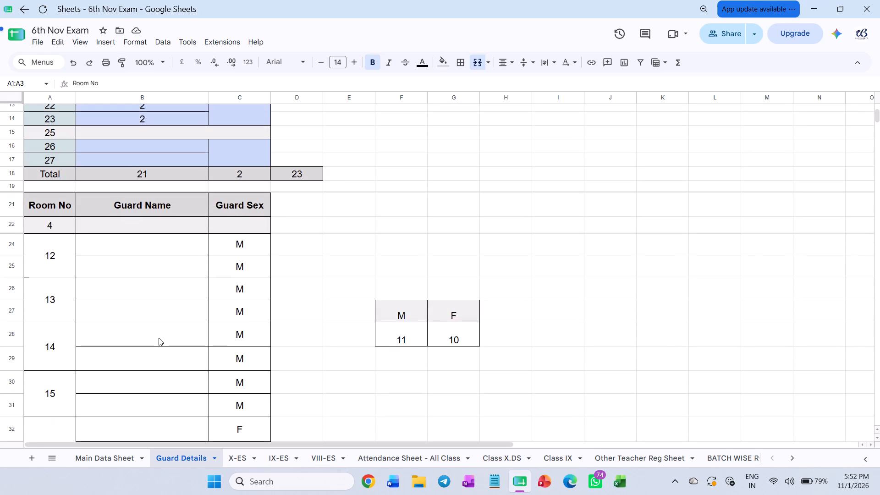
{"action": "scroll", "coordinate": [159, 338], "scroll_direction": "down", "scroll_amount": 6}
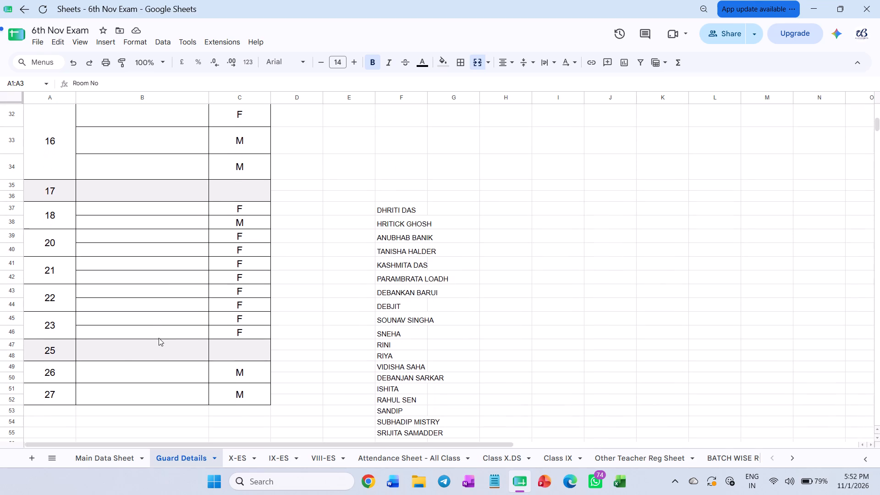
{"action": "scroll", "coordinate": [159, 338], "scroll_direction": "down", "scroll_amount": 2}
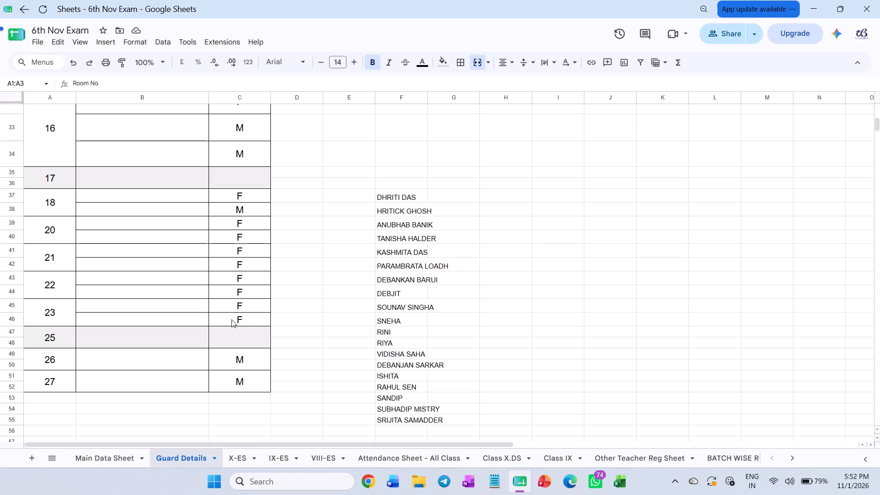
Check the guard sex set for each slot of rooms 12 to 27 in Guard Details, alongside the column F names.
{"action": "scroll", "coordinate": [209, 212], "scroll_direction": "up", "scroll_amount": 5}
{"action": "scroll", "coordinate": [209, 212], "scroll_direction": "down", "scroll_amount": 1}
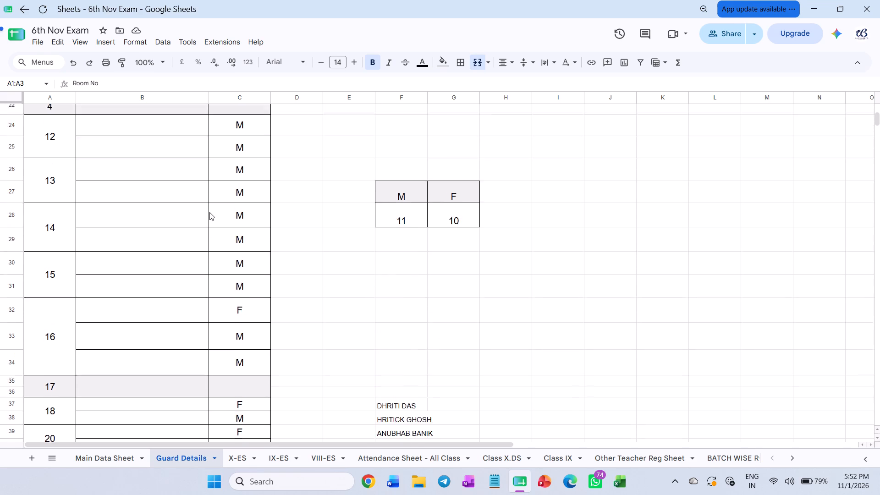
{"action": "scroll", "coordinate": [209, 212], "scroll_direction": "down", "scroll_amount": 1}
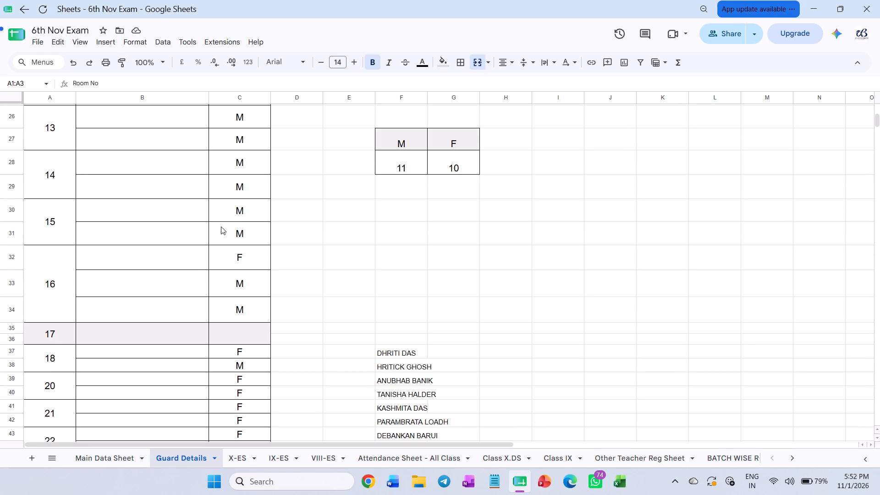
{"action": "scroll", "coordinate": [187, 241], "scroll_direction": "up", "scroll_amount": 1}
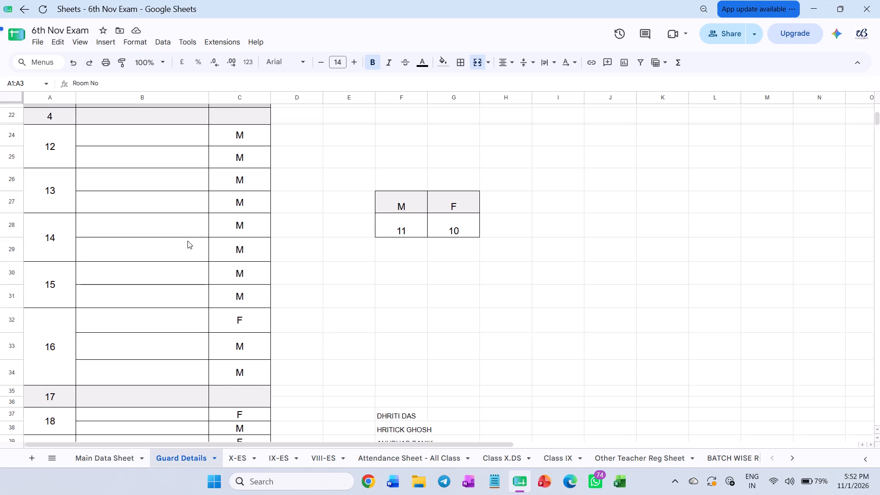
{"action": "scroll", "coordinate": [187, 241], "scroll_direction": "up", "scroll_amount": 2}
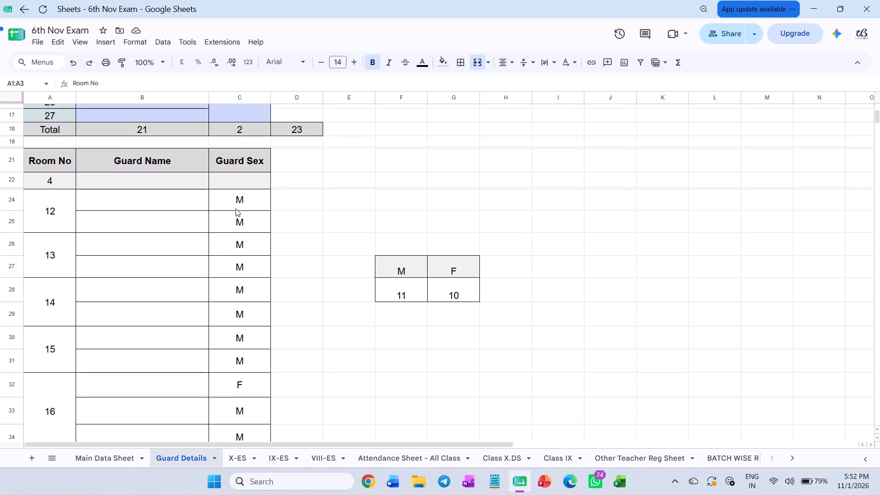
{"action": "scroll", "coordinate": [244, 363], "scroll_direction": "down", "scroll_amount": 1}
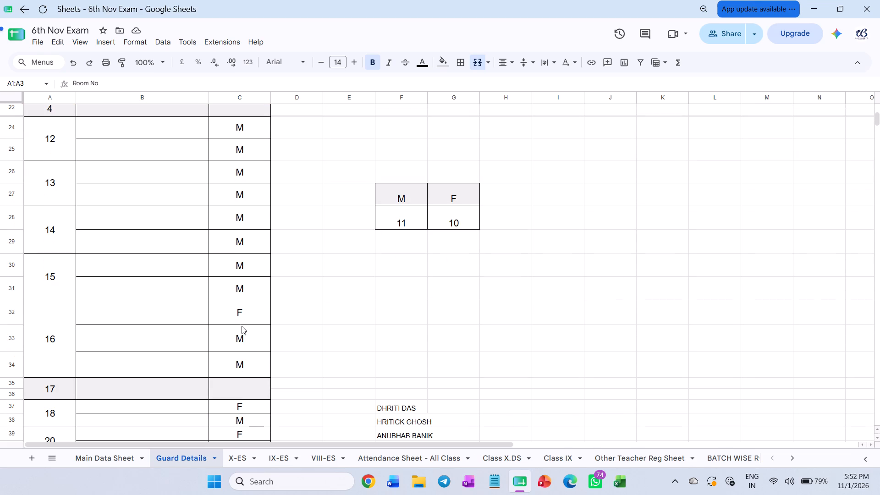
{"action": "scroll", "coordinate": [229, 335], "scroll_direction": "down", "scroll_amount": 1}
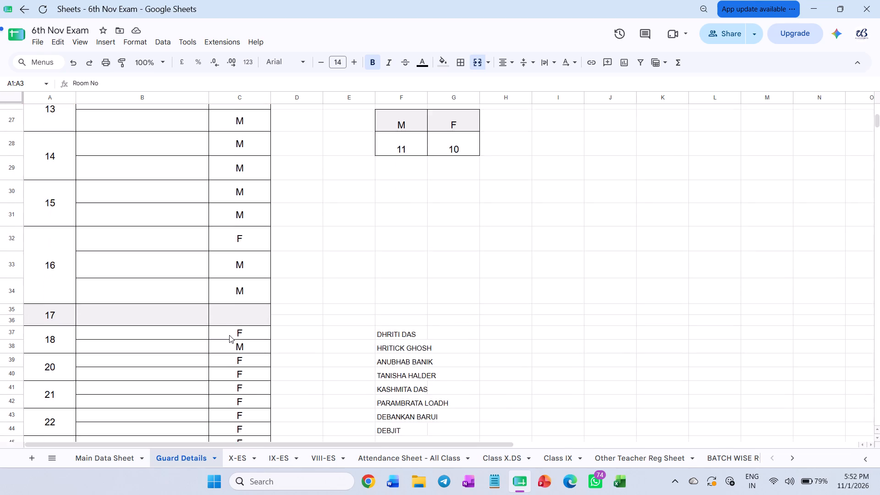
{"action": "scroll", "coordinate": [229, 335], "scroll_direction": "down", "scroll_amount": 1}
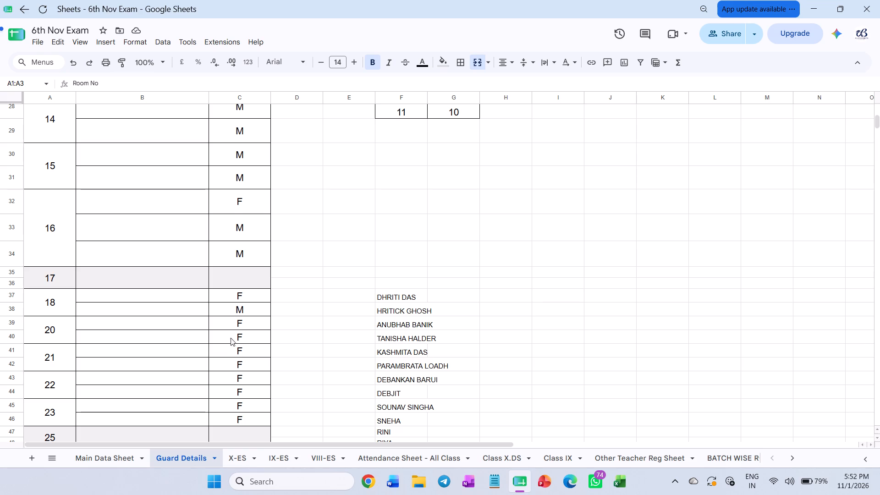
{"action": "scroll", "coordinate": [231, 345], "scroll_direction": "down", "scroll_amount": 1}
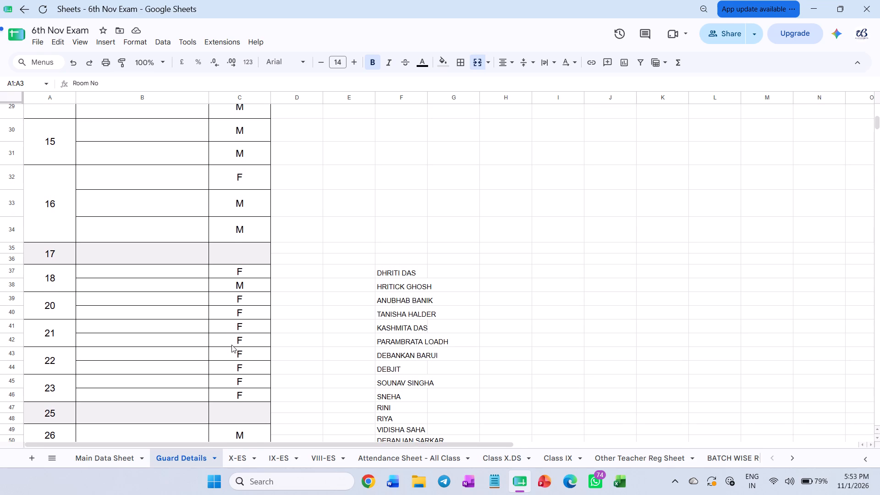
{"action": "scroll", "coordinate": [231, 345], "scroll_direction": "down", "scroll_amount": 1}
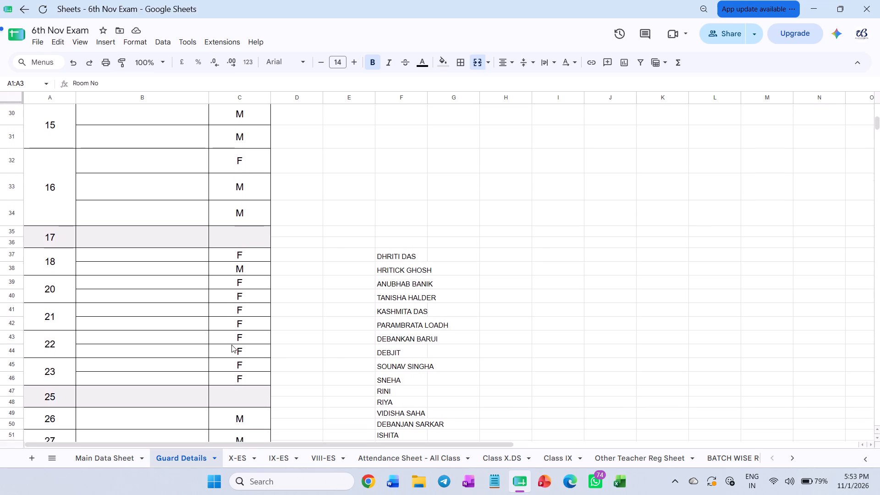
{"action": "scroll", "coordinate": [231, 345], "scroll_direction": "down", "scroll_amount": 3}
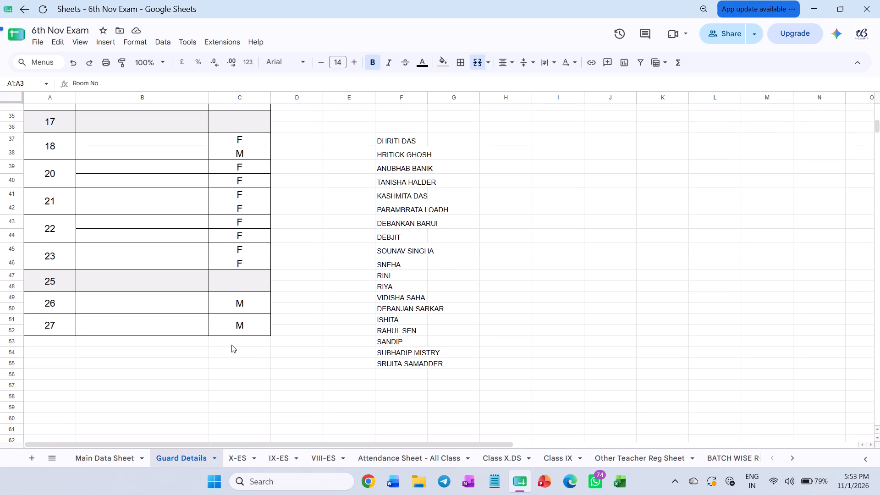
Assign room 23's two guards by moving the names in F51 and F55 into B45 and B46.
{"action": "scroll", "coordinate": [330, 304], "scroll_direction": "up", "scroll_amount": 1}
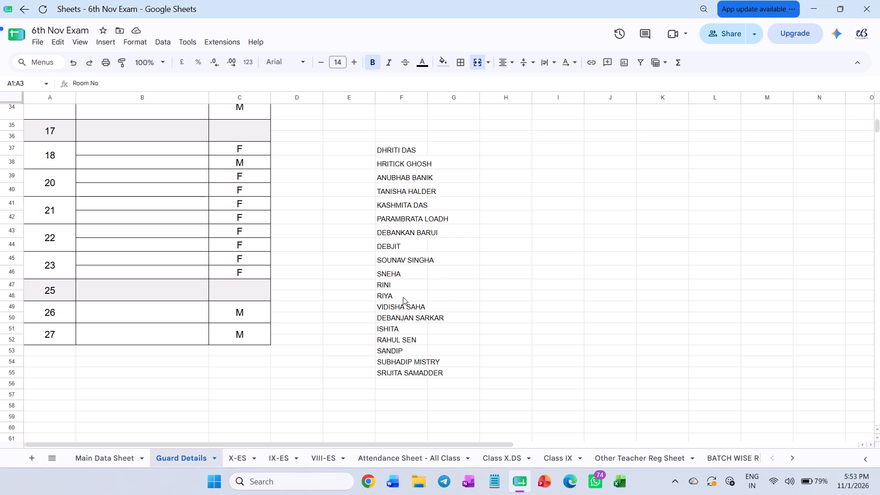
{"action": "left_click", "coordinate": [379, 307]}
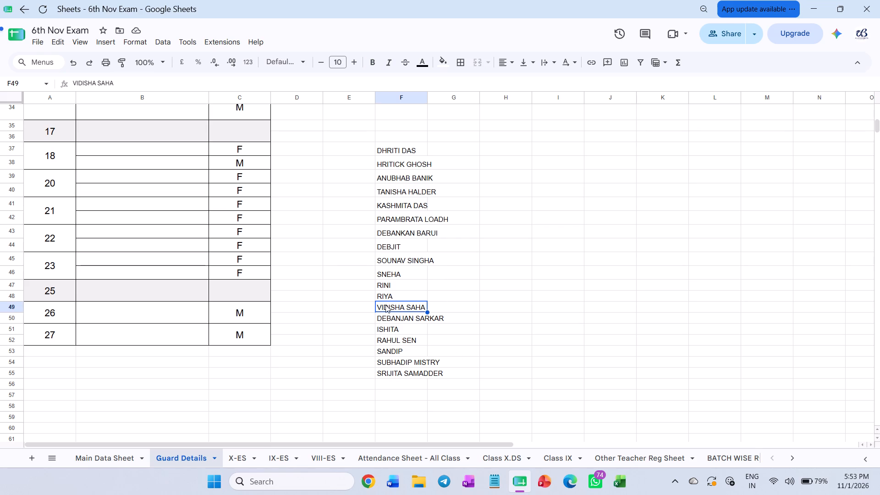
{"action": "left_click", "coordinate": [388, 326]}
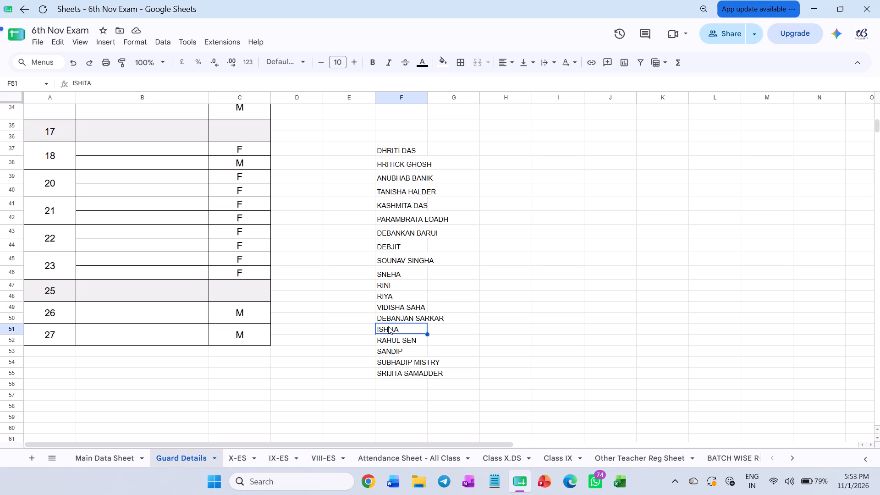
{"action": "left_click_drag", "start_coordinate": [385, 324], "coordinate": [341, 309]}
{"action": "left_click_drag", "start_coordinate": [341, 309], "coordinate": [157, 261]}
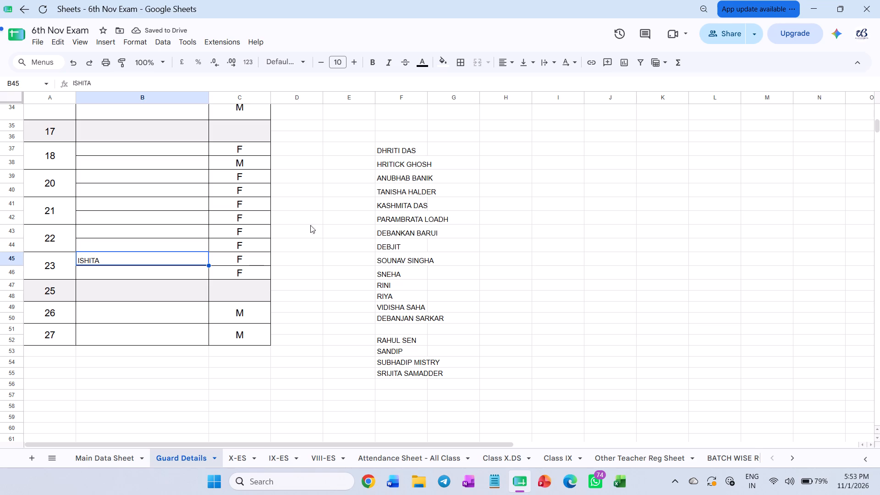
{"action": "left_click", "coordinate": [390, 372]}
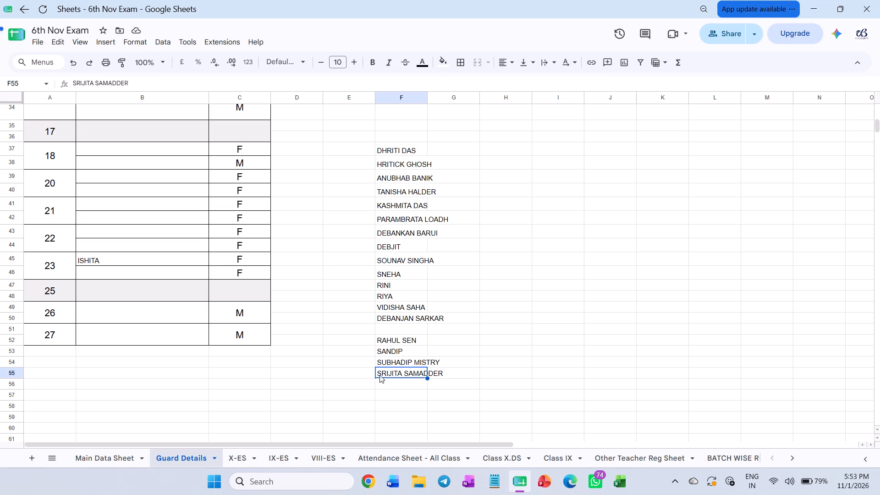
{"action": "left_click_drag", "start_coordinate": [379, 368], "coordinate": [305, 347]}
{"action": "left_click_drag", "start_coordinate": [305, 347], "coordinate": [170, 272]}
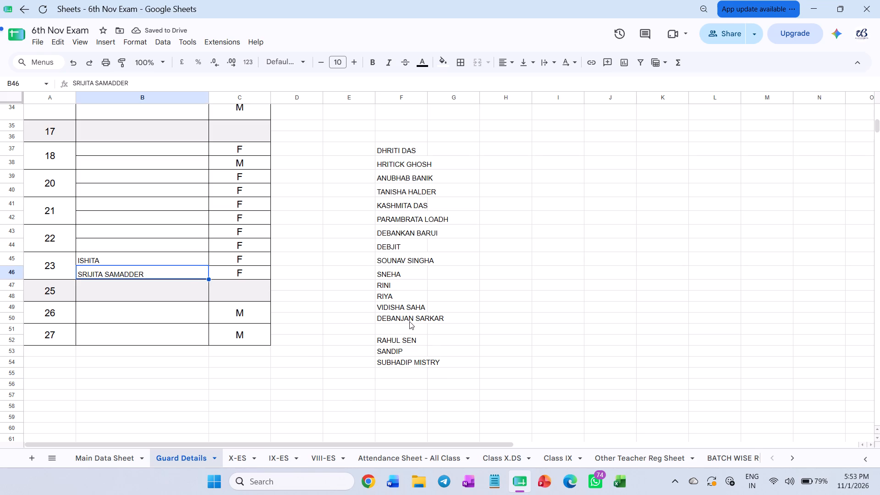
Assign room 22's two guards by moving the name in F49 to B43 and entering SAMPRITI in B44.
{"action": "left_click", "coordinate": [392, 304]}
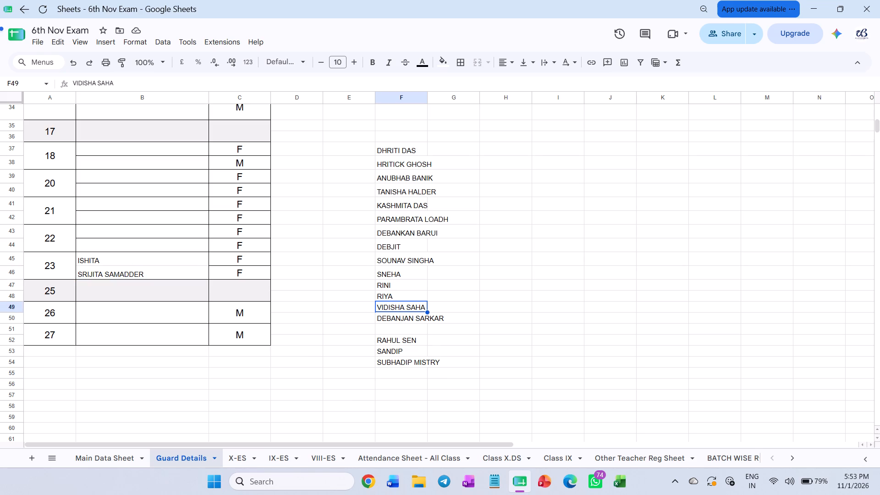
{"action": "left_click_drag", "start_coordinate": [381, 302], "coordinate": [183, 234]}
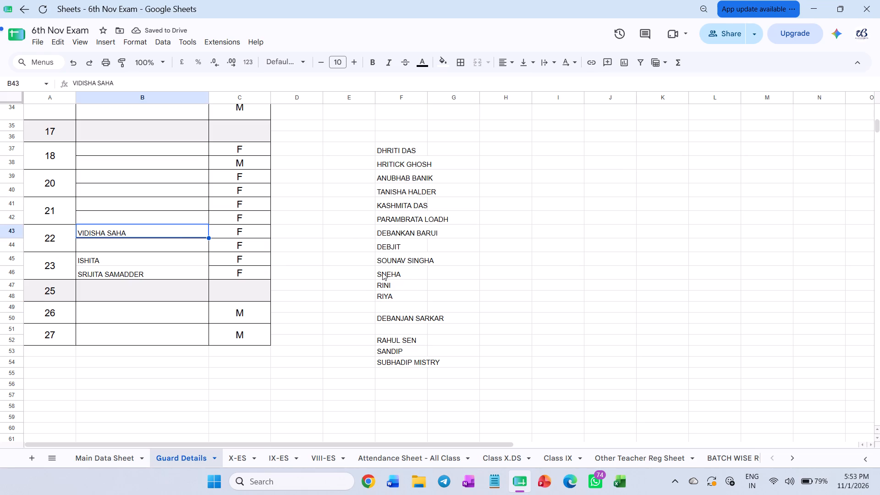
{"action": "left_click", "coordinate": [390, 303]}
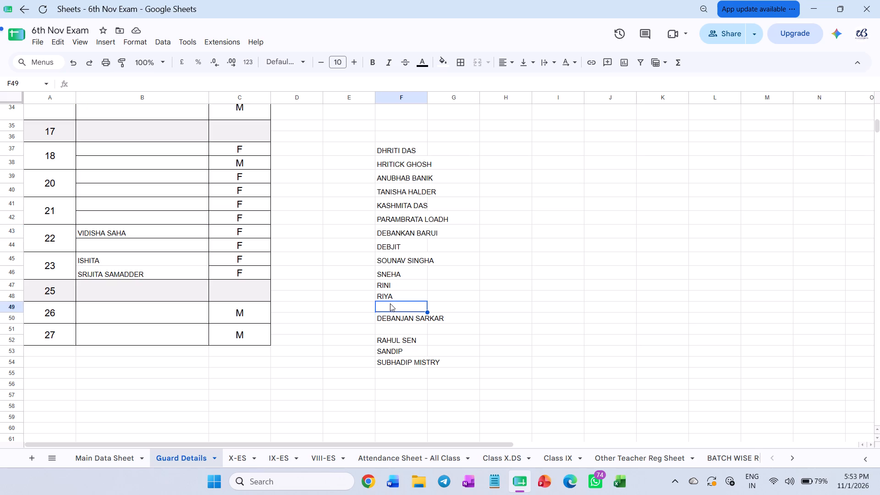
{"action": "left_click", "coordinate": [115, 246]}
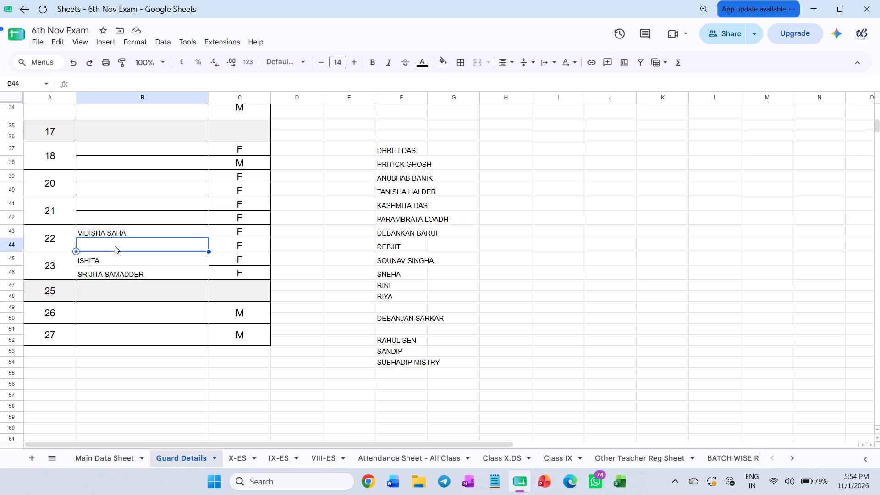
{"action": "type", "text": "SA"}
{"action": "type", "text": "MPRITI"}
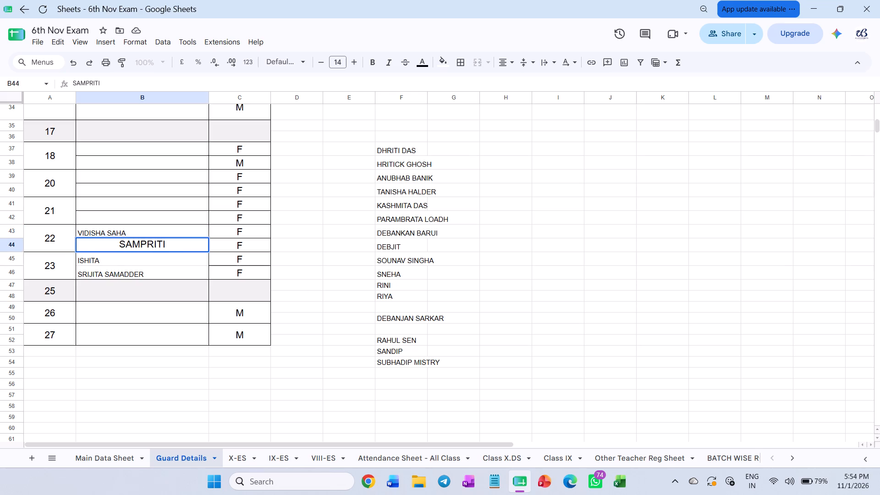
{"action": "left_click", "coordinate": [298, 239]}
Assign room 16's female guard by moving the name in F37 into B32.
{"action": "left_click", "coordinate": [143, 242]}
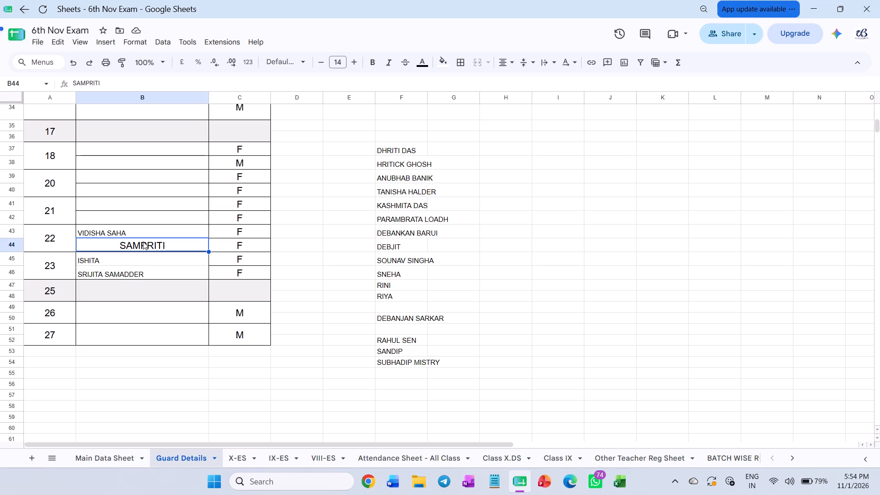
{"action": "left_click", "coordinate": [395, 150]}
{"action": "left_click", "coordinate": [395, 150]}
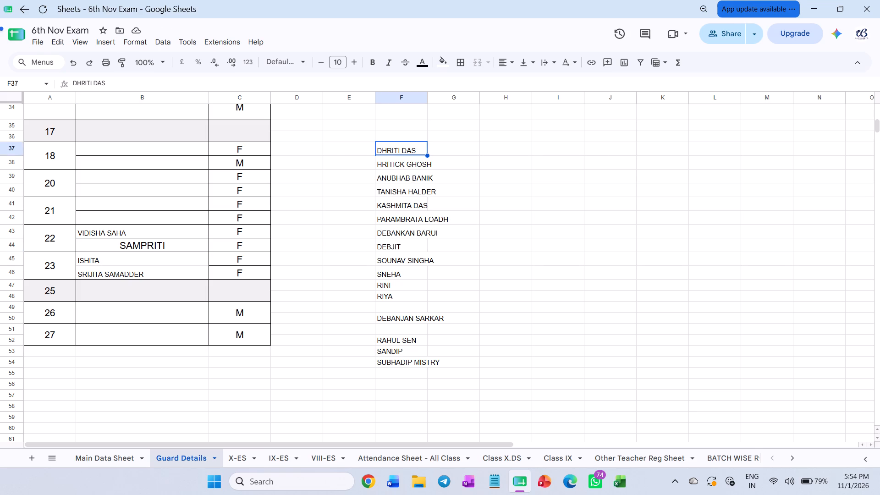
{"action": "left_click", "coordinate": [397, 141]}
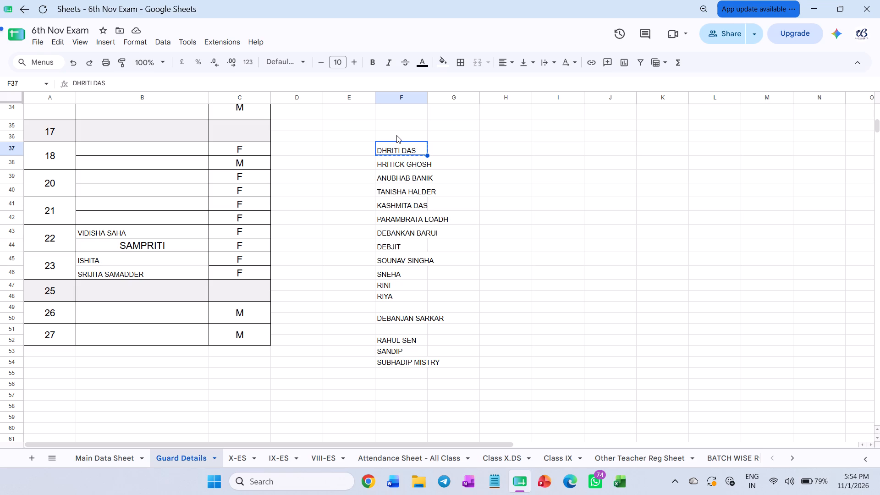
{"action": "left_click", "coordinate": [396, 135]}
{"action": "left_click", "coordinate": [397, 146]}
{"action": "left_click_drag", "start_coordinate": [390, 142], "coordinate": [189, 197]}
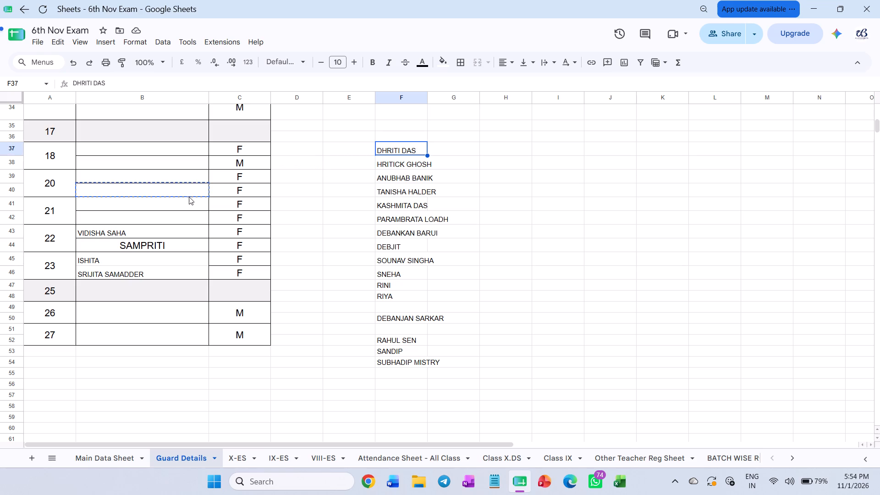
{"action": "left_click_drag", "start_coordinate": [189, 197], "coordinate": [160, 176]}
{"action": "left_click_drag", "start_coordinate": [160, 176], "coordinate": [160, 92]}
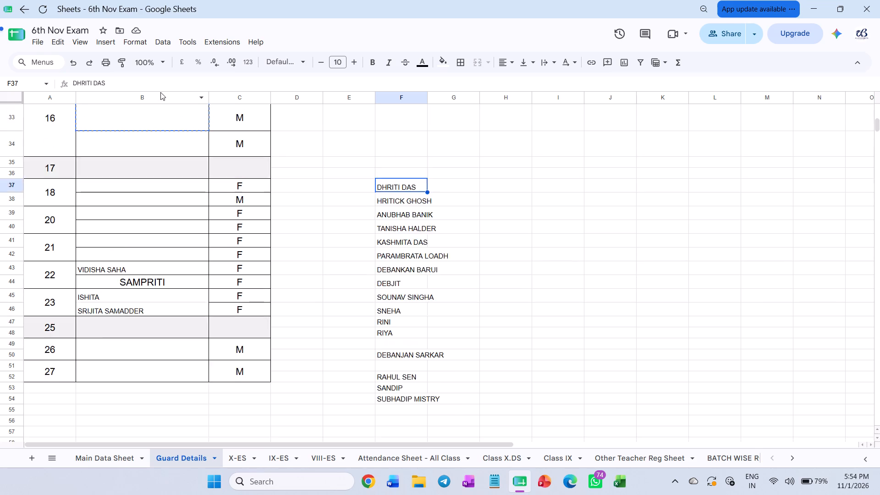
{"action": "left_click_drag", "start_coordinate": [160, 92], "coordinate": [178, 229]}
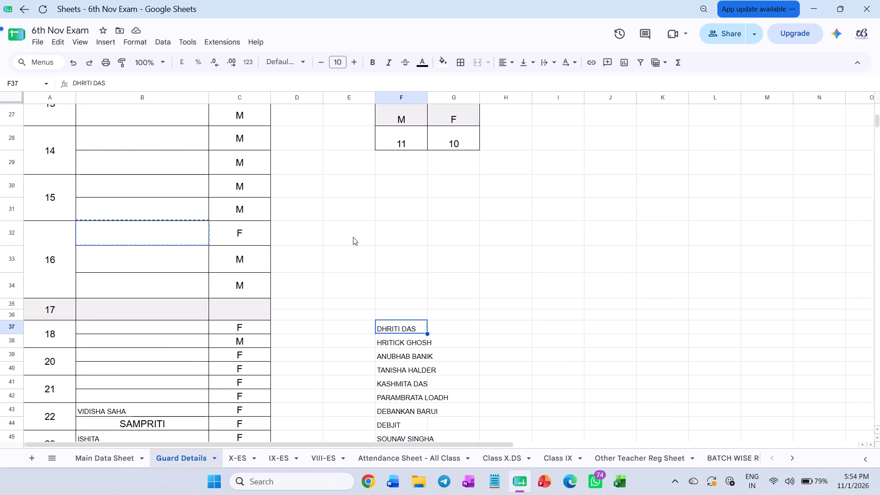
Examine the guard counts per room and the empty slots in the guard name table against the remaining names in column F.
{"action": "scroll", "coordinate": [353, 237], "scroll_direction": "down", "scroll_amount": 1}
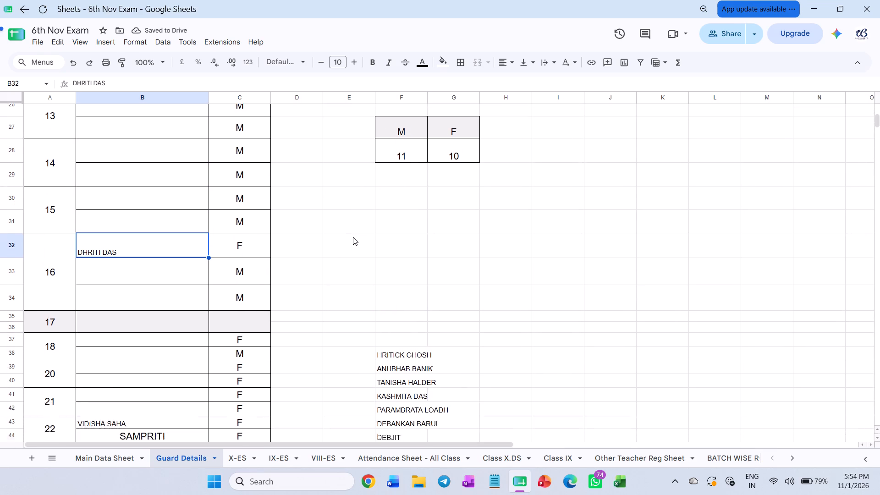
{"action": "scroll", "coordinate": [353, 237], "scroll_direction": "down", "scroll_amount": 2}
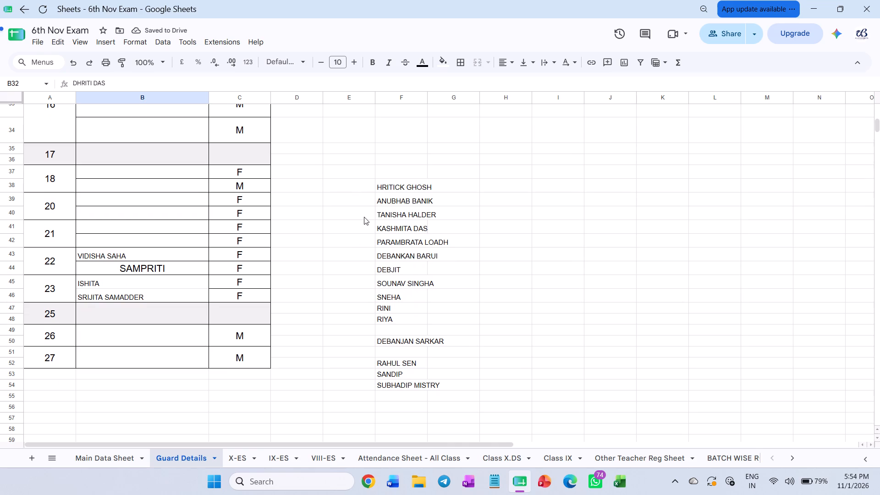
{"action": "scroll", "coordinate": [364, 217], "scroll_direction": "up", "scroll_amount": 6}
{"action": "scroll", "coordinate": [364, 217], "scroll_direction": "down", "scroll_amount": 1}
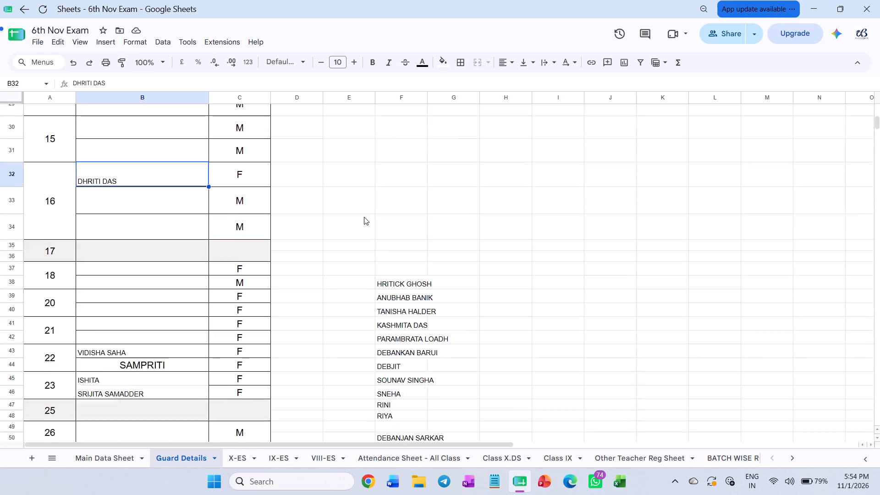
{"action": "scroll", "coordinate": [364, 217], "scroll_direction": "down", "scroll_amount": 1}
{"action": "scroll", "coordinate": [364, 217], "scroll_direction": "up", "scroll_amount": 5}
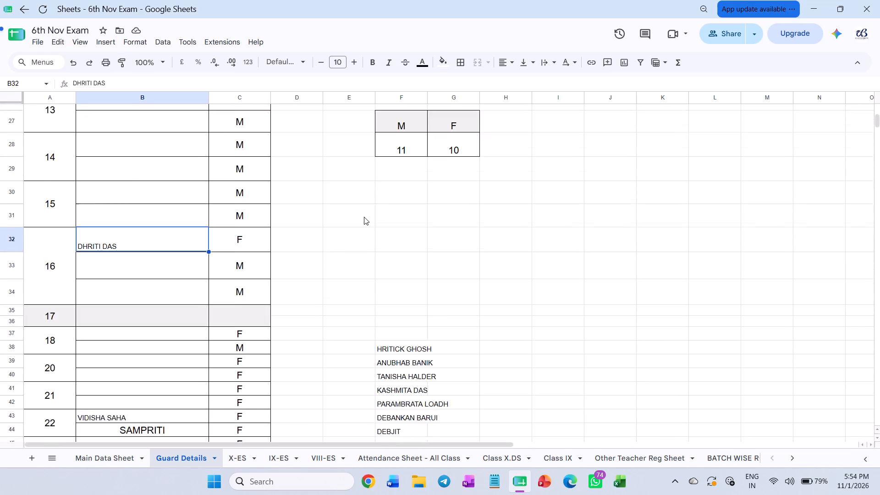
{"action": "scroll", "coordinate": [364, 217], "scroll_direction": "up", "scroll_amount": 5}
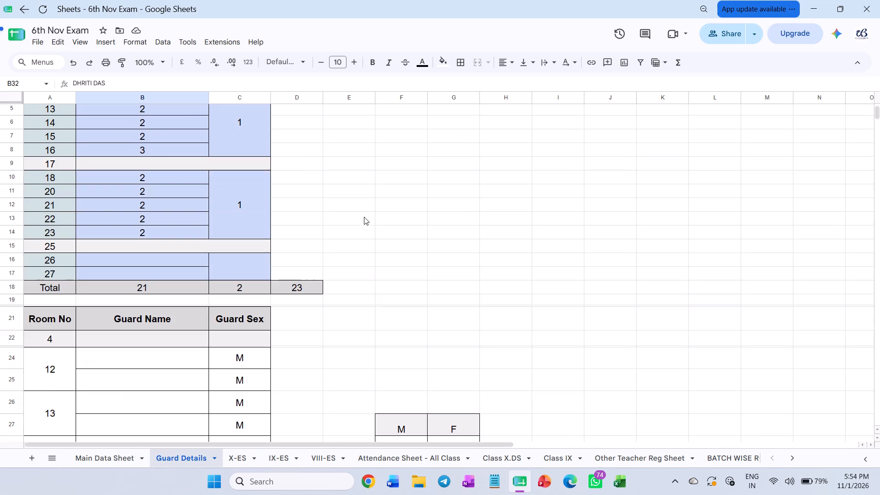
{"action": "scroll", "coordinate": [364, 217], "scroll_direction": "up", "scroll_amount": 1}
{"action": "scroll", "coordinate": [364, 217], "scroll_direction": "down", "scroll_amount": 6}
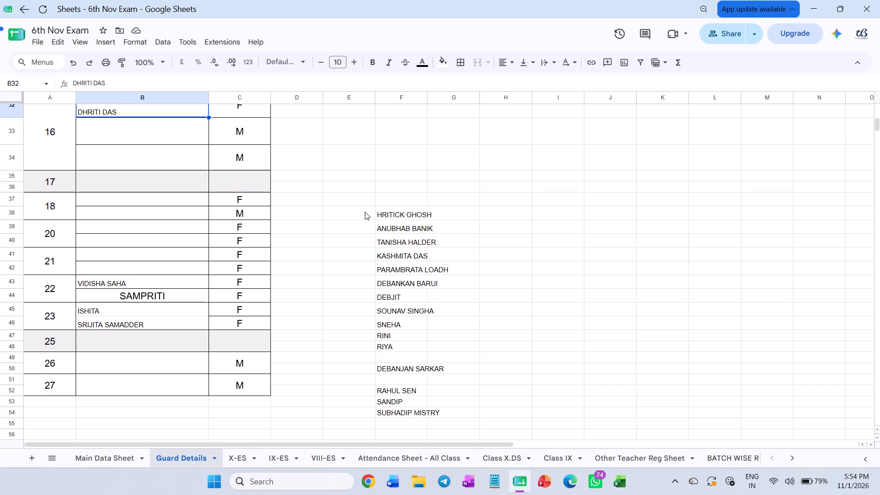
{"action": "scroll", "coordinate": [356, 234], "scroll_direction": "down", "scroll_amount": 1}
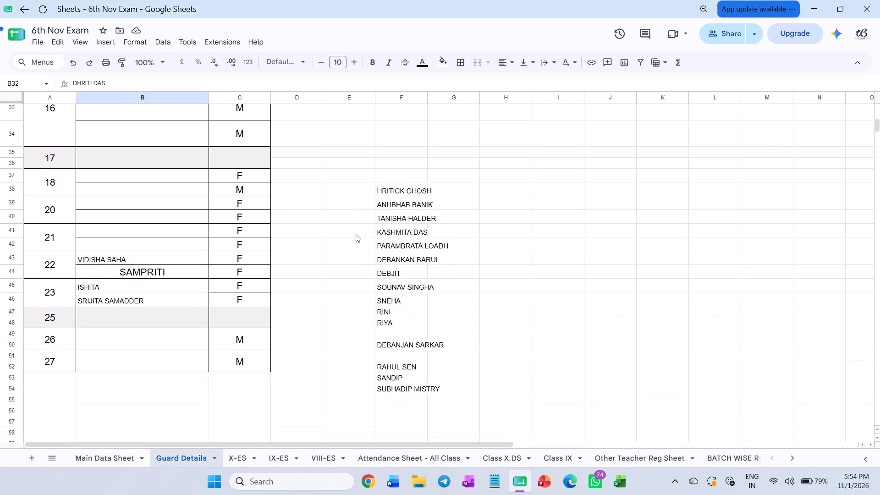
{"action": "scroll", "coordinate": [356, 234], "scroll_direction": "down", "scroll_amount": 1}
Assign room 18's two guards by moving the names in F40 and F52 into B37 and B38.
{"action": "left_click", "coordinate": [404, 216]}
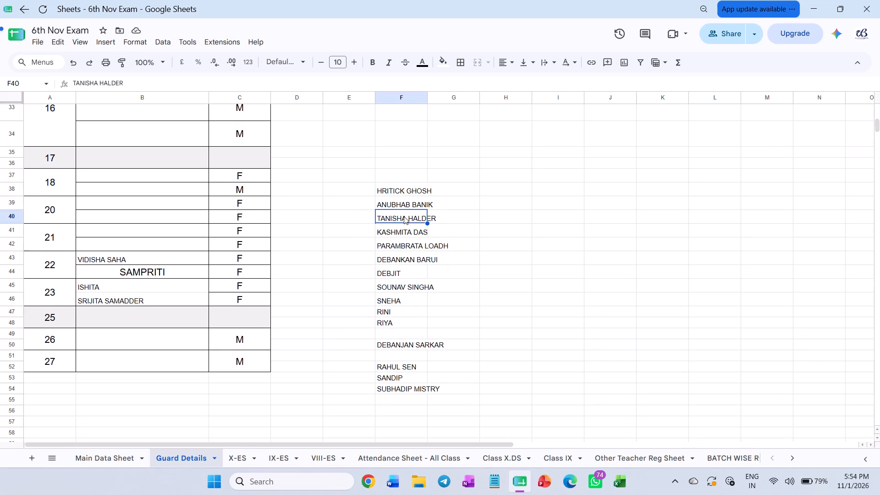
{"action": "left_click_drag", "start_coordinate": [383, 210], "coordinate": [275, 195]}
{"action": "left_click_drag", "start_coordinate": [275, 195], "coordinate": [121, 180]}
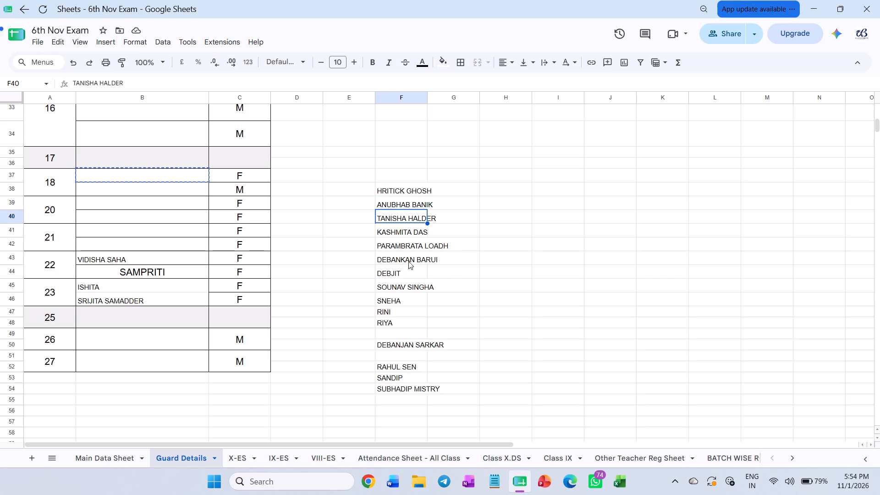
{"action": "left_click", "coordinate": [393, 365]}
{"action": "left_click_drag", "start_coordinate": [383, 361], "coordinate": [166, 195]}
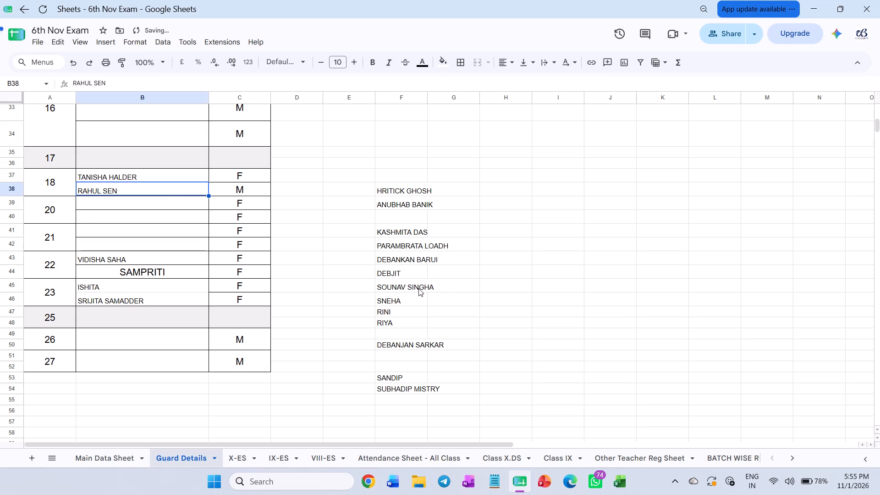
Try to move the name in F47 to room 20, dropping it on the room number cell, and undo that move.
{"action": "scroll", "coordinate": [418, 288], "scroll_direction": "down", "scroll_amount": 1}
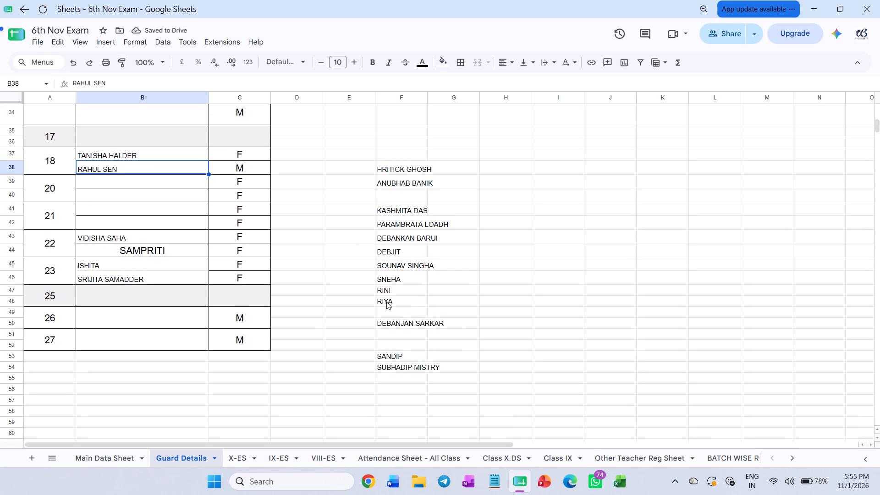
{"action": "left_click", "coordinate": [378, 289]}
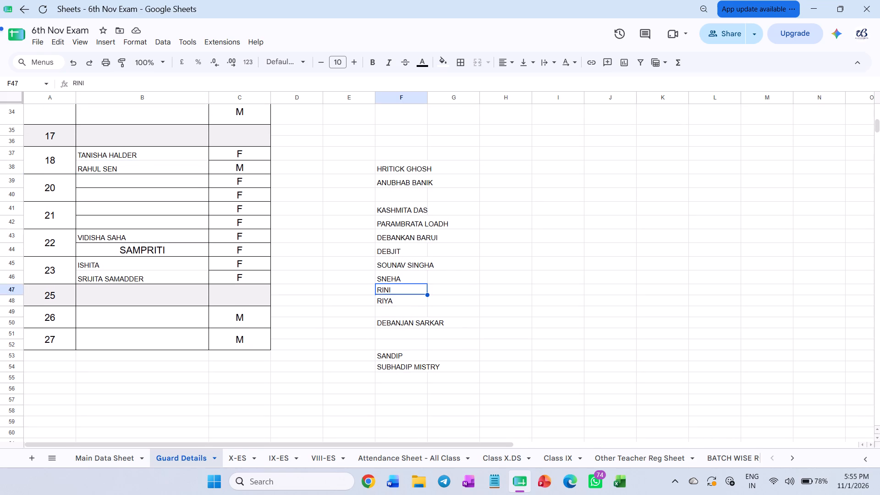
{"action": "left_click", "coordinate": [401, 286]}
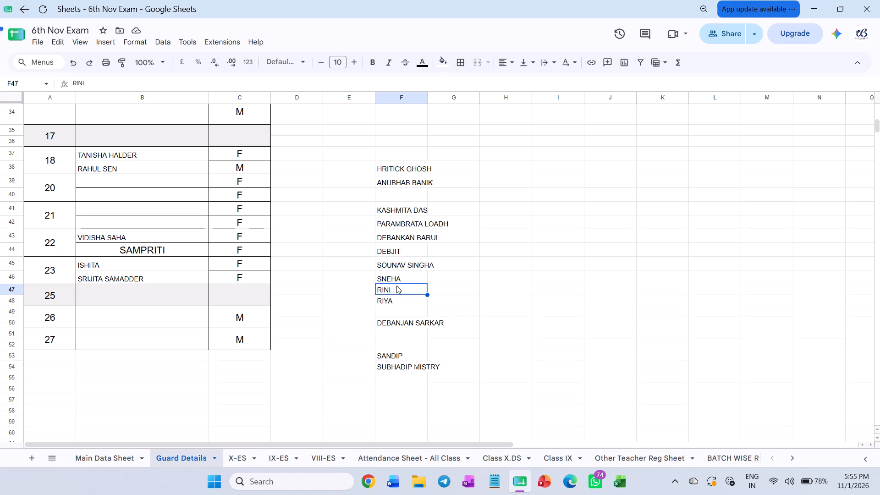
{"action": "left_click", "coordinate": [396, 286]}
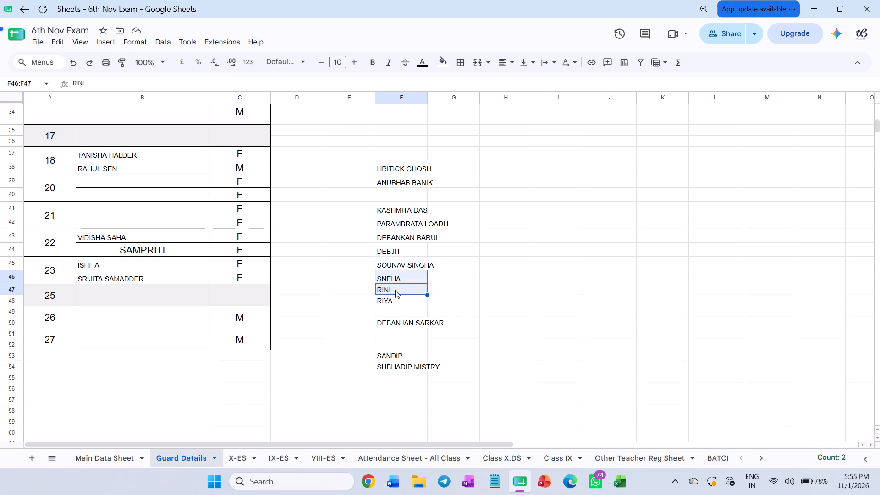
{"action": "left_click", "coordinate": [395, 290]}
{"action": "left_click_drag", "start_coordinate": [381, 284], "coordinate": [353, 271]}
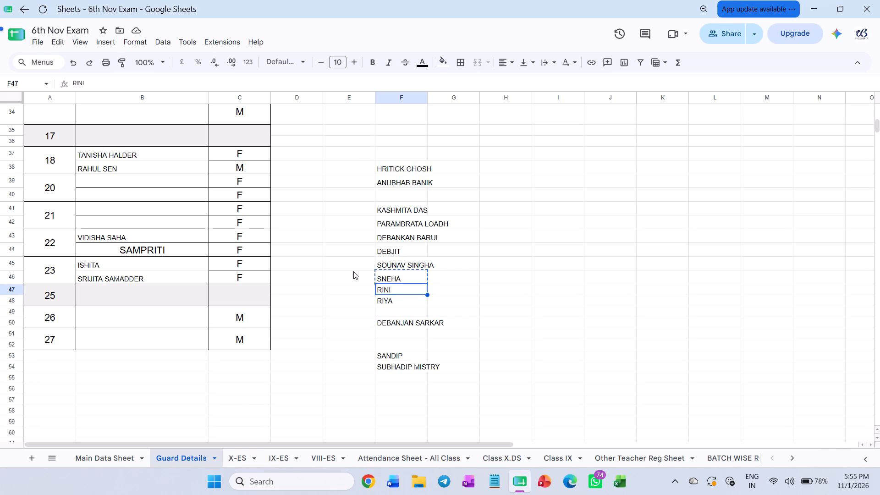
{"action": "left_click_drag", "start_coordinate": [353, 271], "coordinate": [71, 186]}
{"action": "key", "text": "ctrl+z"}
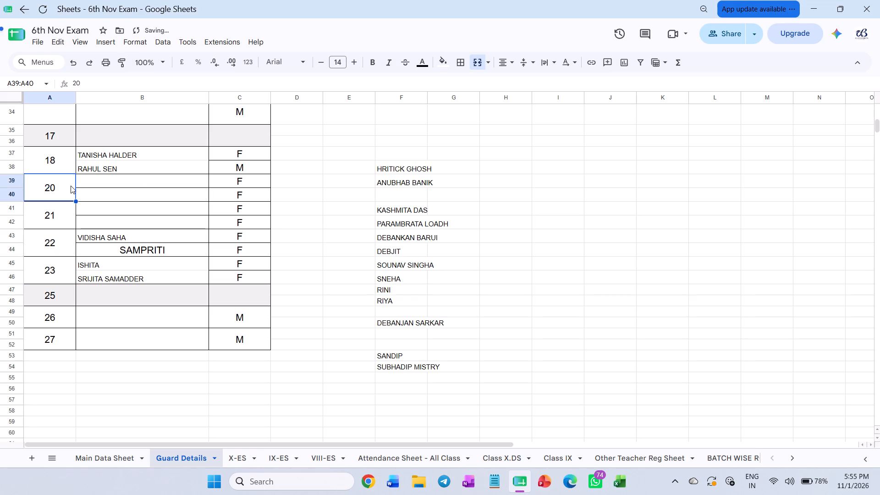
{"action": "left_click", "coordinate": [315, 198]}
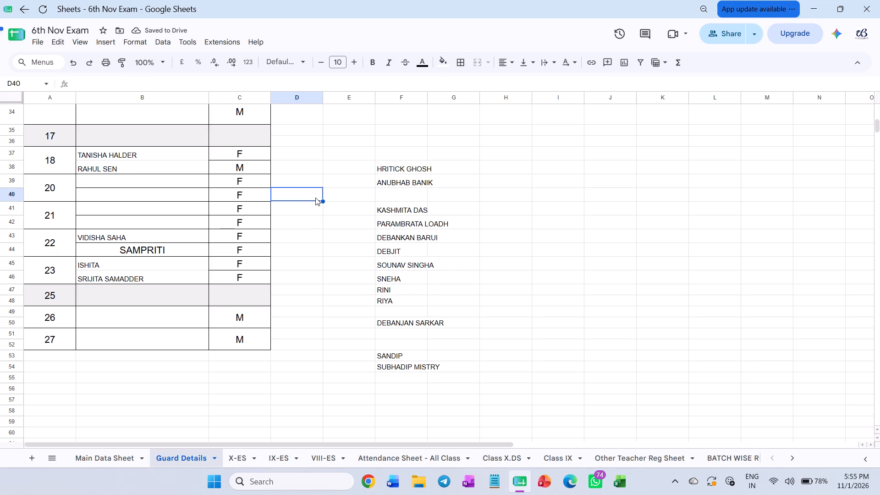
Reassign room 18's male guard to room 15 by moving the name in B38 into B31.
{"action": "left_click", "coordinate": [145, 165]}
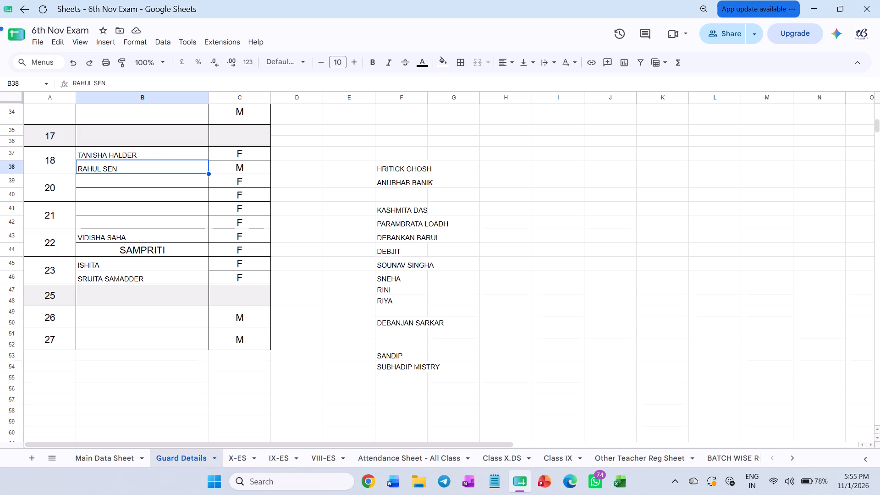
{"action": "scroll", "coordinate": [155, 155], "scroll_direction": "up", "scroll_amount": 2}
{"action": "scroll", "coordinate": [155, 155], "scroll_direction": "down", "scroll_amount": 1}
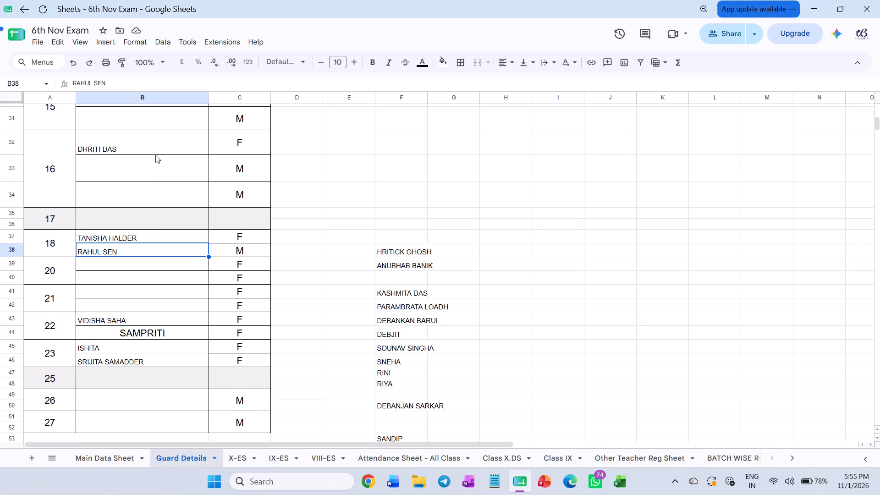
{"action": "scroll", "coordinate": [155, 155], "scroll_direction": "down", "scroll_amount": 1}
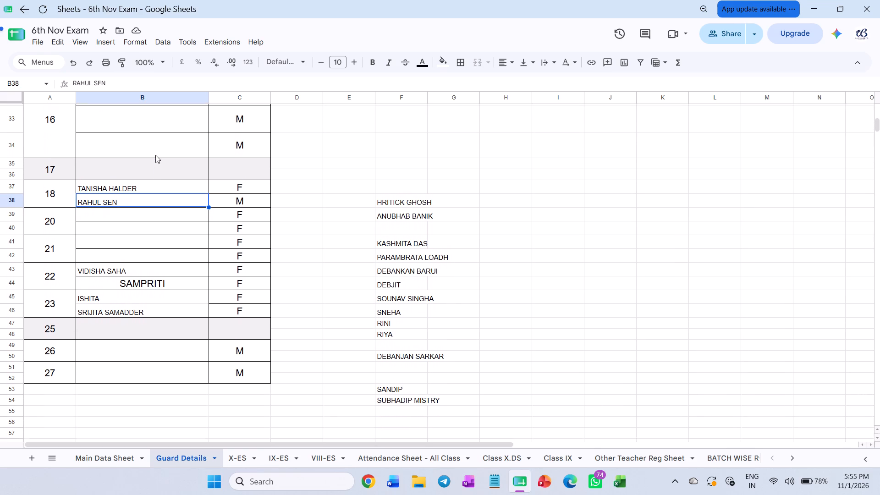
{"action": "scroll", "coordinate": [155, 155], "scroll_direction": "down", "scroll_amount": 1}
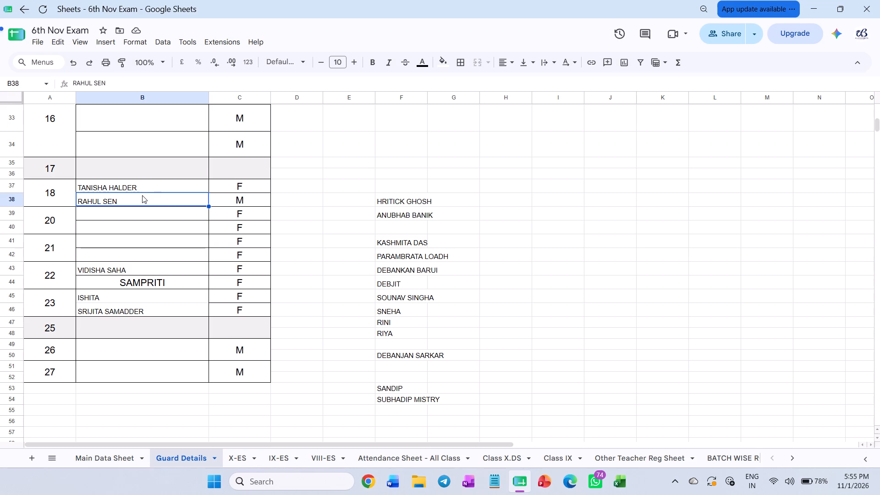
{"action": "left_click_drag", "start_coordinate": [143, 192], "coordinate": [144, 190]}
{"action": "left_click_drag", "start_coordinate": [144, 190], "coordinate": [147, 176]}
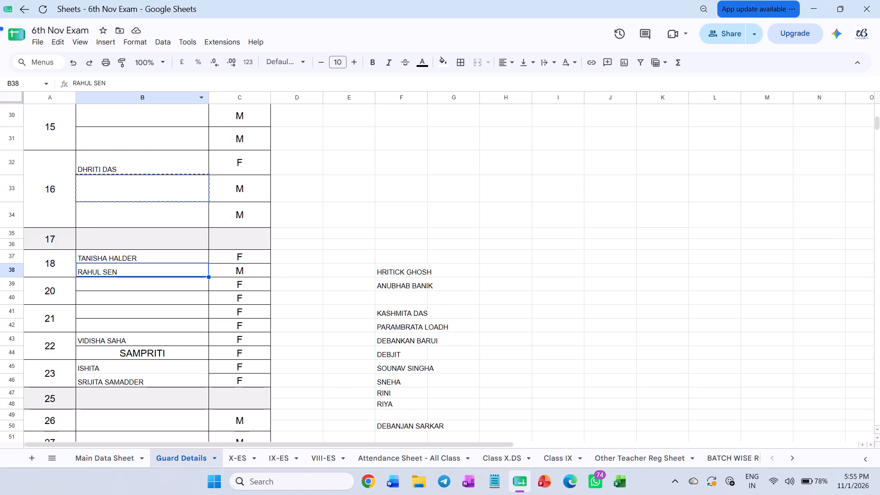
{"action": "left_click_drag", "start_coordinate": [147, 176], "coordinate": [139, 144]}
{"action": "scroll", "coordinate": [139, 144], "scroll_direction": "up", "scroll_amount": 2}
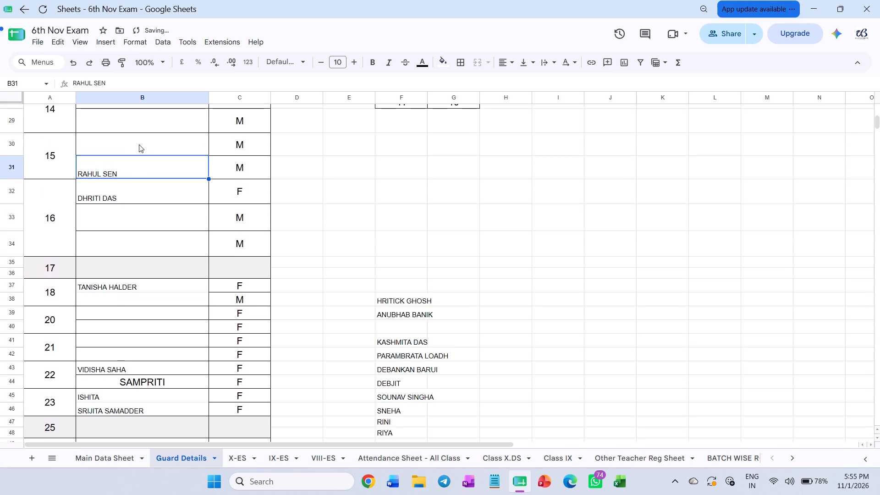
{"action": "scroll", "coordinate": [139, 144], "scroll_direction": "up", "scroll_amount": 2}
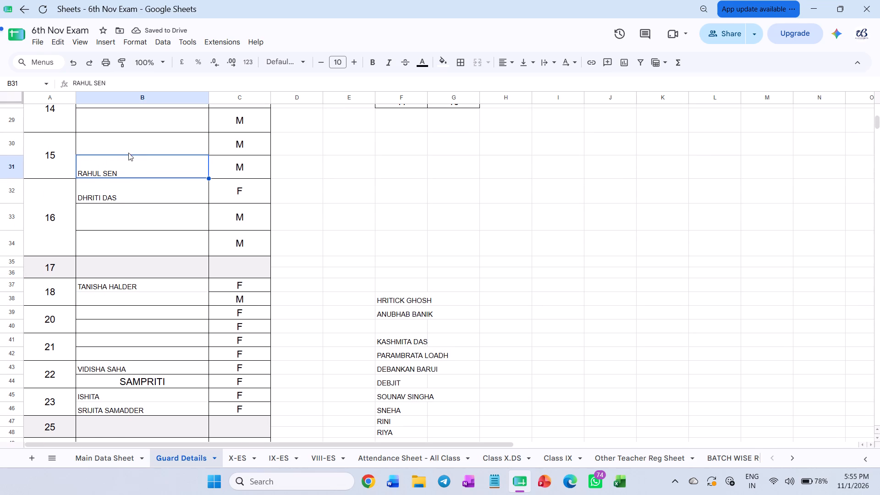
Assign room 16's two male guards by moving the names in B31 and F50 into B33 and B34.
{"action": "left_click_drag", "start_coordinate": [126, 154], "coordinate": [123, 200]}
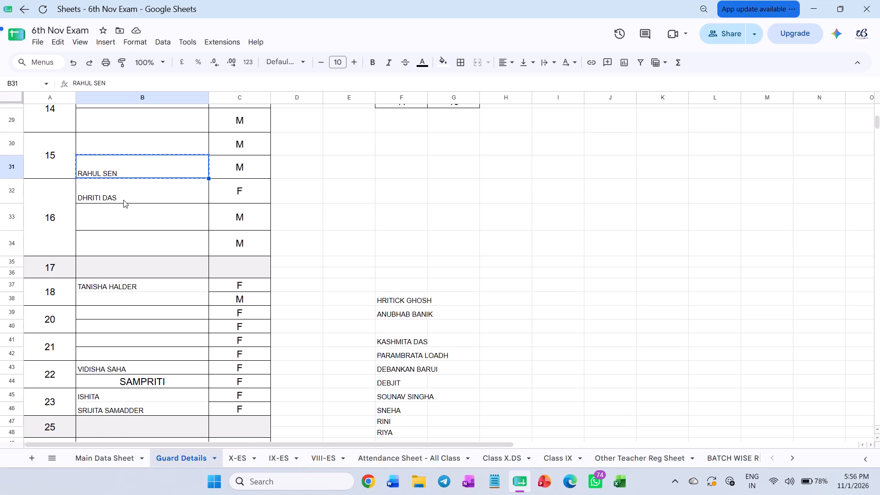
{"action": "left_click_drag", "start_coordinate": [123, 200], "coordinate": [119, 209]}
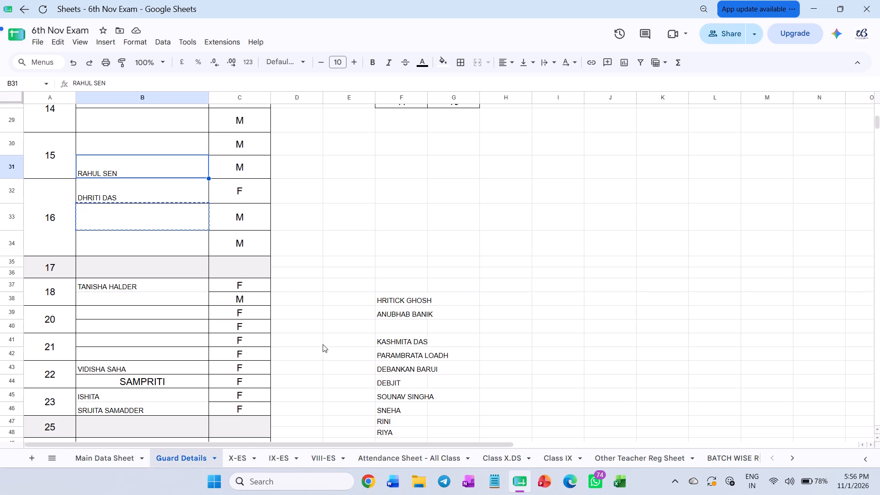
{"action": "scroll", "coordinate": [323, 344], "scroll_direction": "down", "scroll_amount": 1}
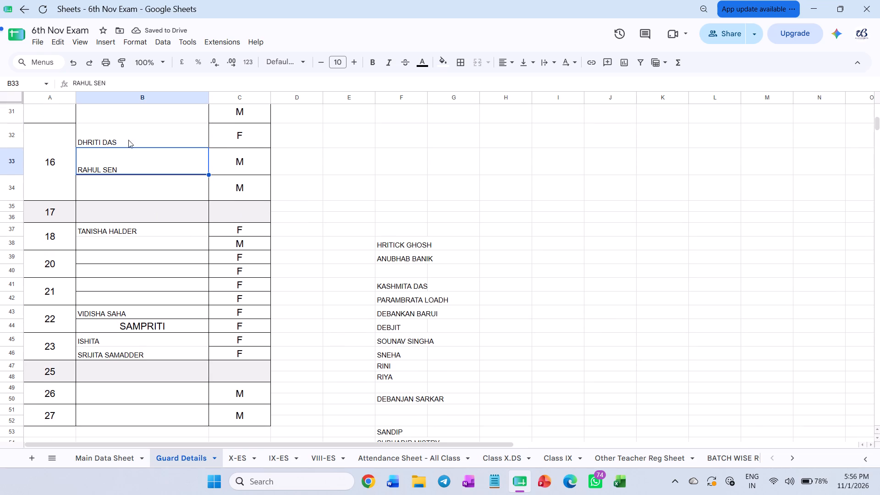
{"action": "left_click", "coordinate": [171, 191]}
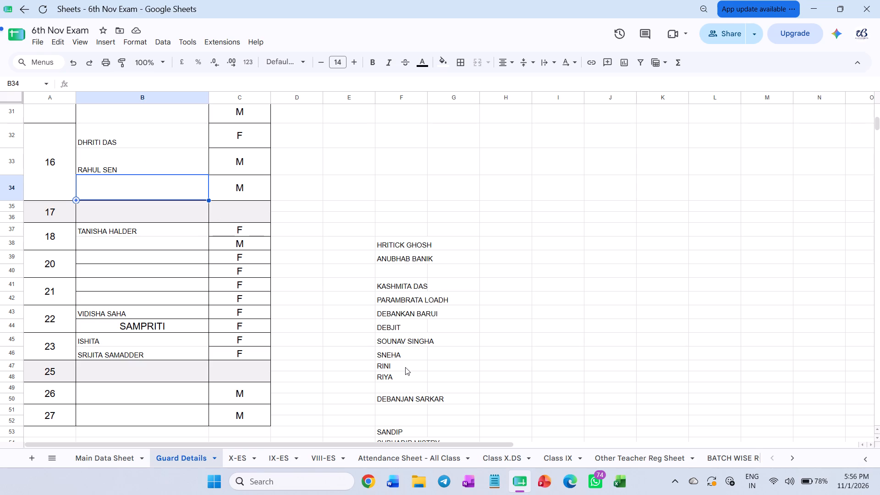
{"action": "scroll", "coordinate": [405, 367], "scroll_direction": "down", "scroll_amount": 1}
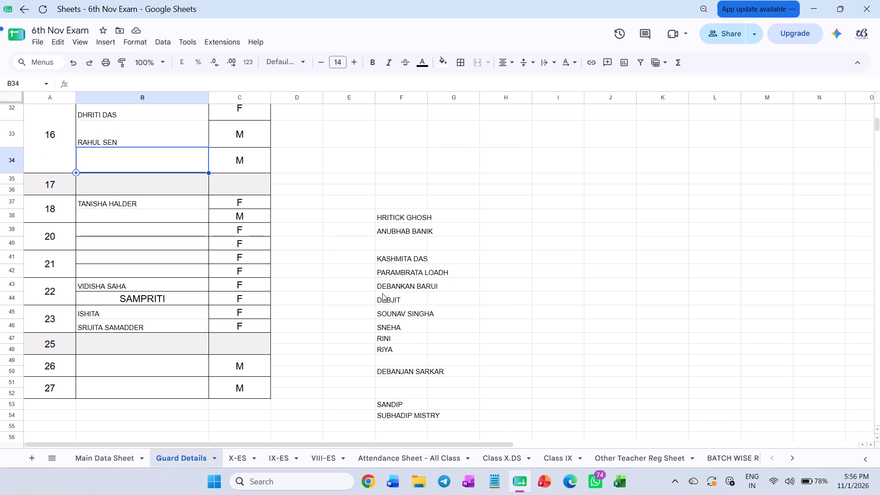
{"action": "left_click", "coordinate": [399, 370]}
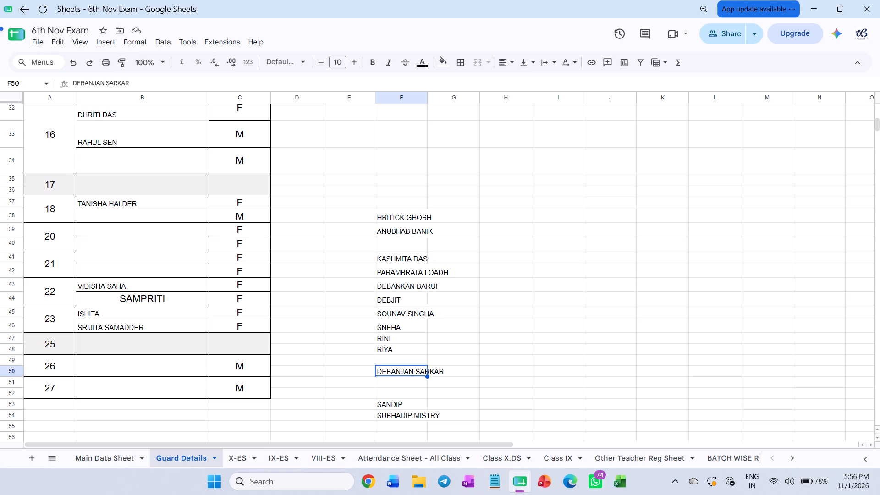
{"action": "left_click_drag", "start_coordinate": [392, 366], "coordinate": [228, 267]}
{"action": "left_click_drag", "start_coordinate": [228, 267], "coordinate": [100, 173]}
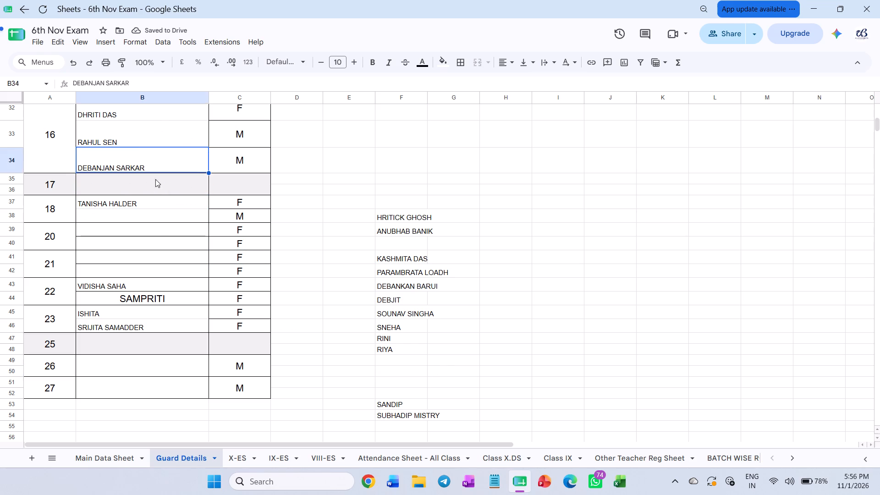
Assign room 14's first male guard by moving the name in F53 into B28.
{"action": "scroll", "coordinate": [160, 236], "scroll_direction": "up", "scroll_amount": 3}
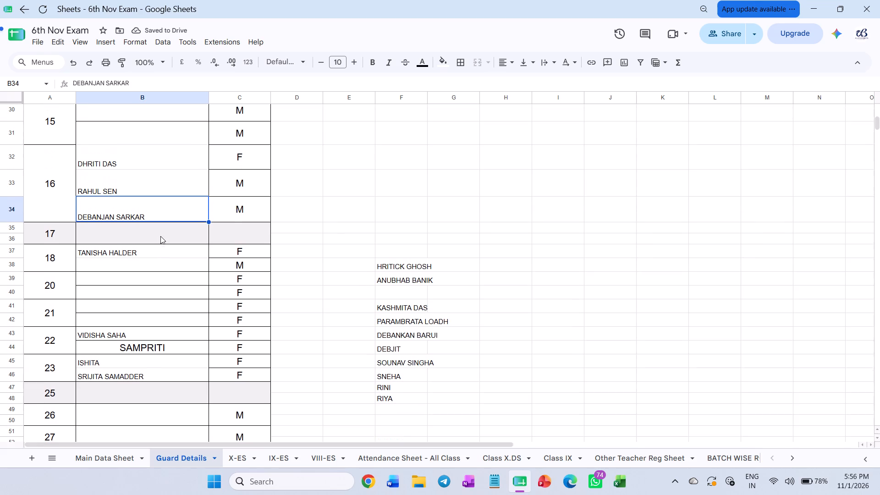
{"action": "scroll", "coordinate": [160, 236], "scroll_direction": "up", "scroll_amount": 1}
{"action": "scroll", "coordinate": [134, 156], "scroll_direction": "up", "scroll_amount": 1}
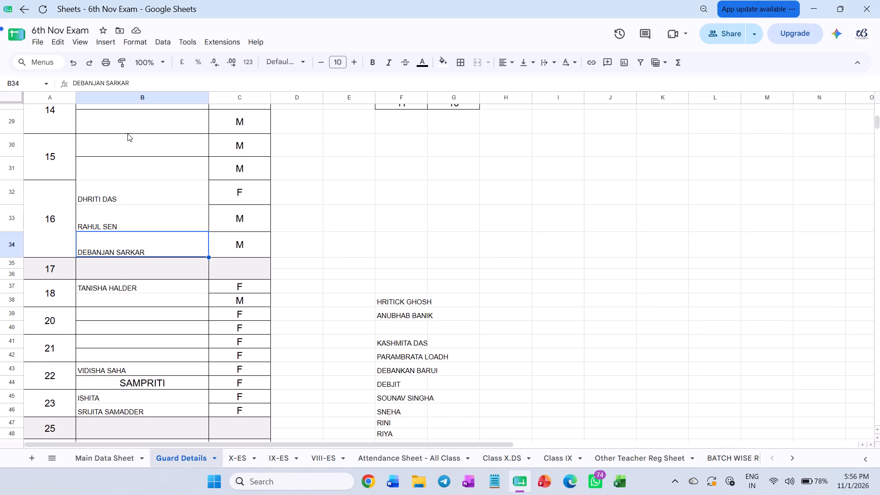
{"action": "scroll", "coordinate": [127, 133], "scroll_direction": "up", "scroll_amount": 2}
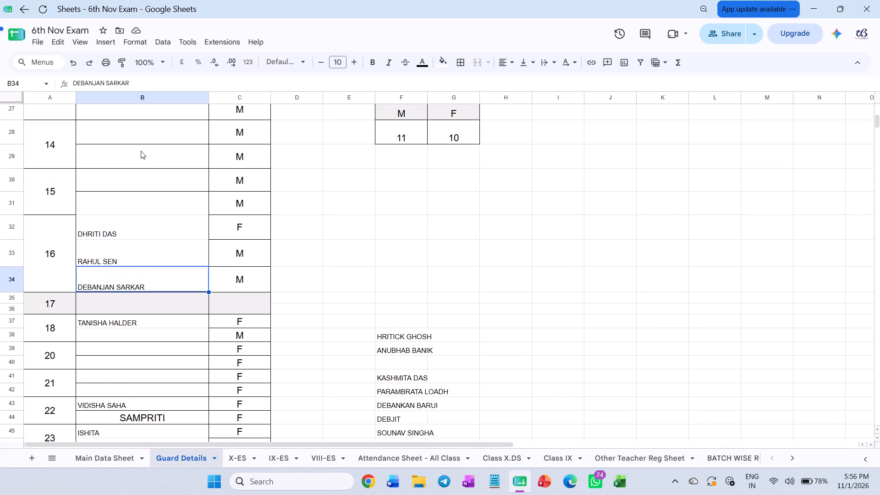
{"action": "scroll", "coordinate": [141, 151], "scroll_direction": "up", "scroll_amount": 1}
{"action": "scroll", "coordinate": [346, 311], "scroll_direction": "down", "scroll_amount": 1}
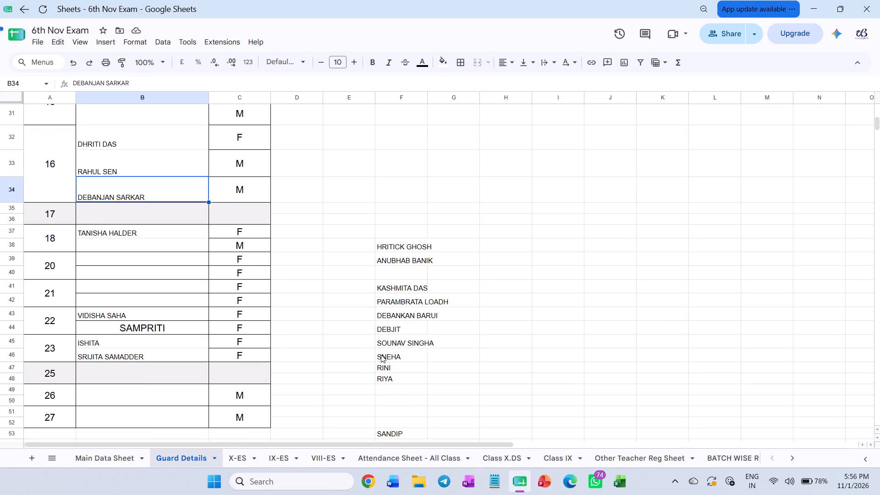
{"action": "left_click", "coordinate": [382, 429]}
{"action": "left_click", "coordinate": [385, 431]}
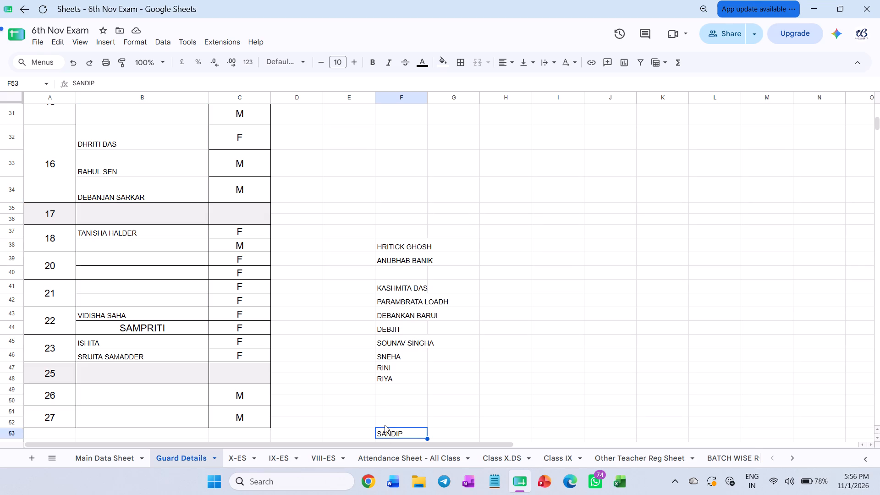
{"action": "left_click_drag", "start_coordinate": [384, 429], "coordinate": [257, 299]}
{"action": "left_click_drag", "start_coordinate": [257, 299], "coordinate": [137, 89]}
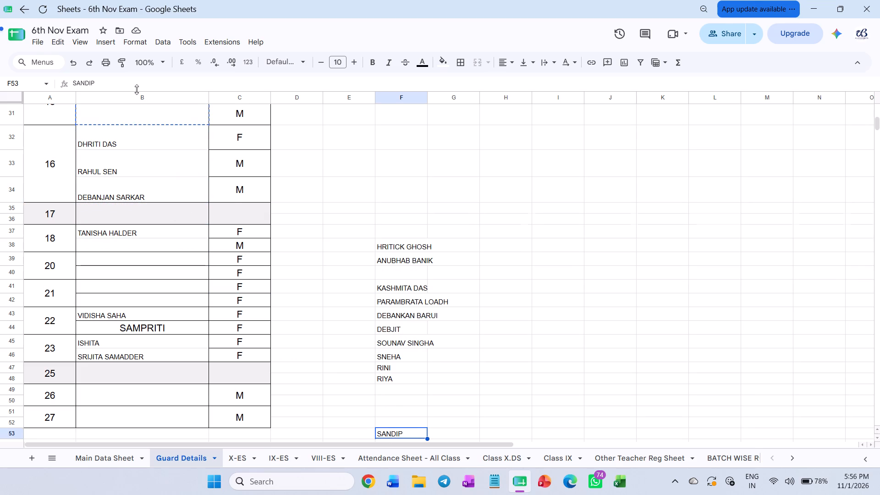
{"action": "left_click_drag", "start_coordinate": [137, 89], "coordinate": [105, 222]}
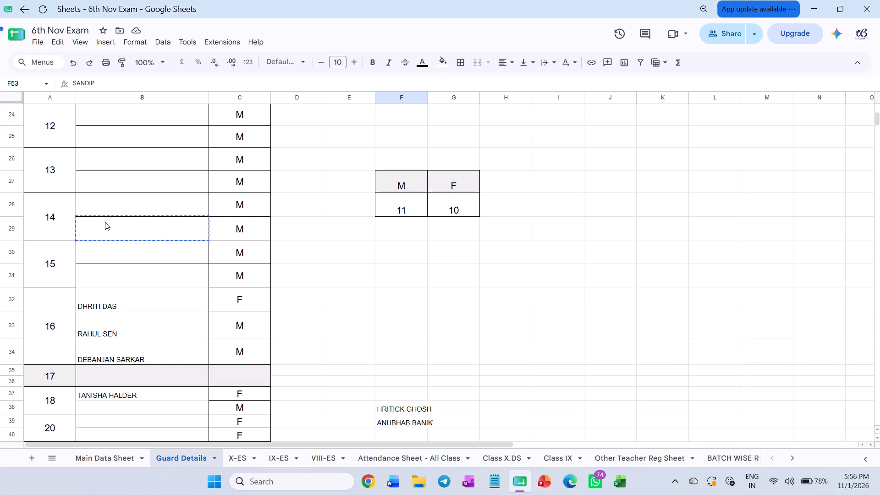
{"action": "left_click_drag", "start_coordinate": [105, 222], "coordinate": [105, 209]}
Assign room 20's second female guard by moving the name in F41 into B40.
{"action": "scroll", "coordinate": [176, 253], "scroll_direction": "down", "scroll_amount": 1}
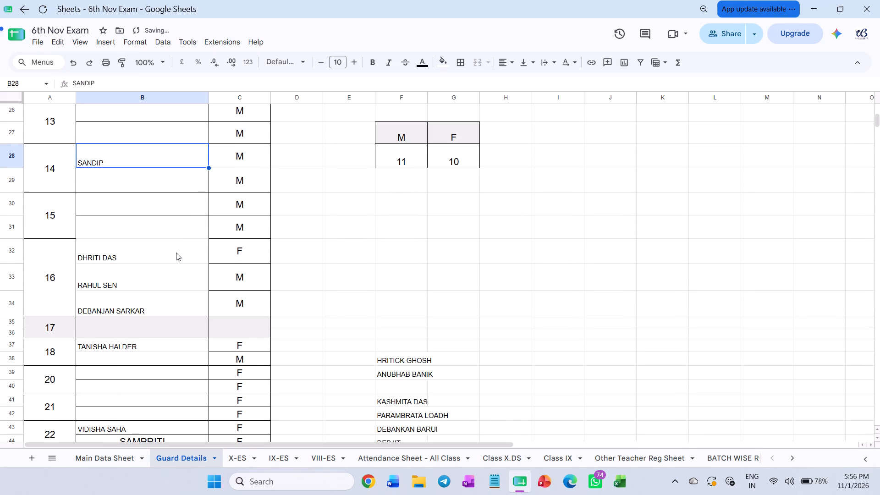
{"action": "scroll", "coordinate": [176, 253], "scroll_direction": "down", "scroll_amount": 1}
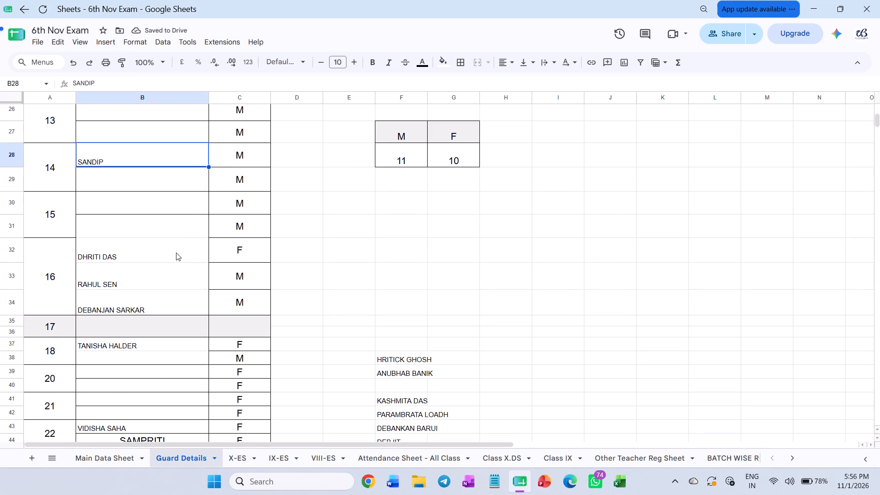
{"action": "scroll", "coordinate": [176, 253], "scroll_direction": "down", "scroll_amount": 3}
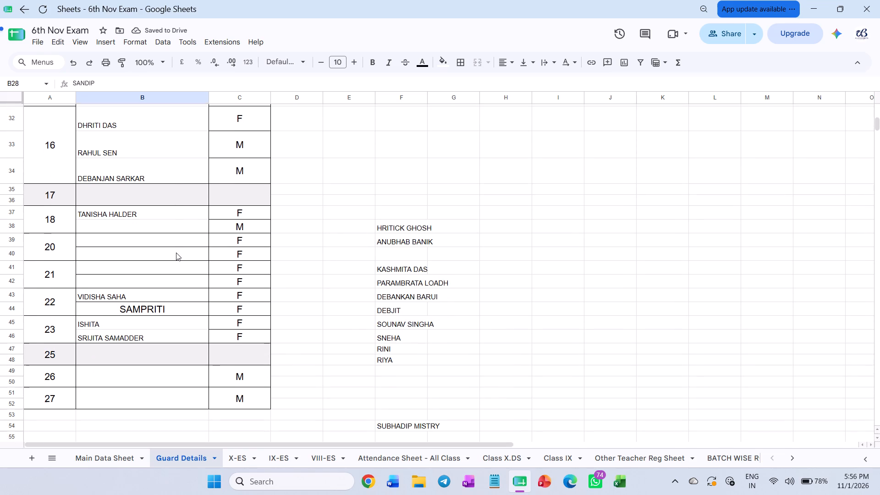
{"action": "scroll", "coordinate": [176, 253], "scroll_direction": "down", "scroll_amount": 1}
{"action": "left_click", "coordinate": [150, 255]}
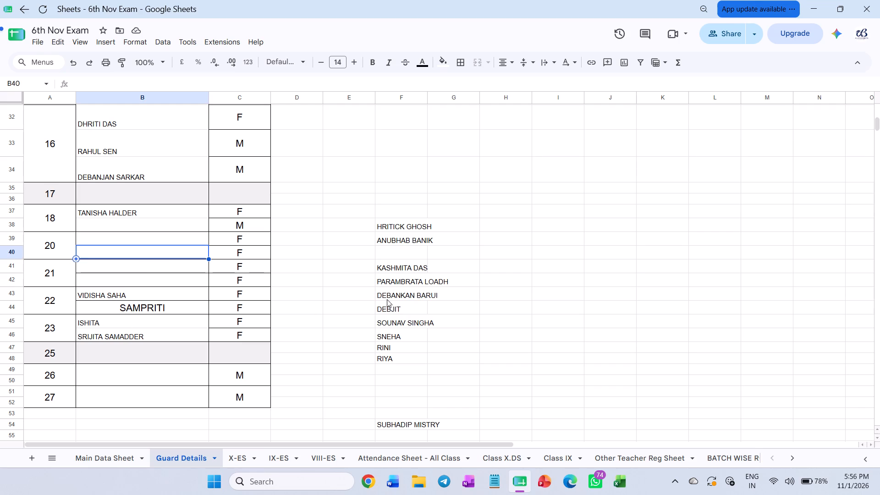
{"action": "left_click", "coordinate": [378, 265]}
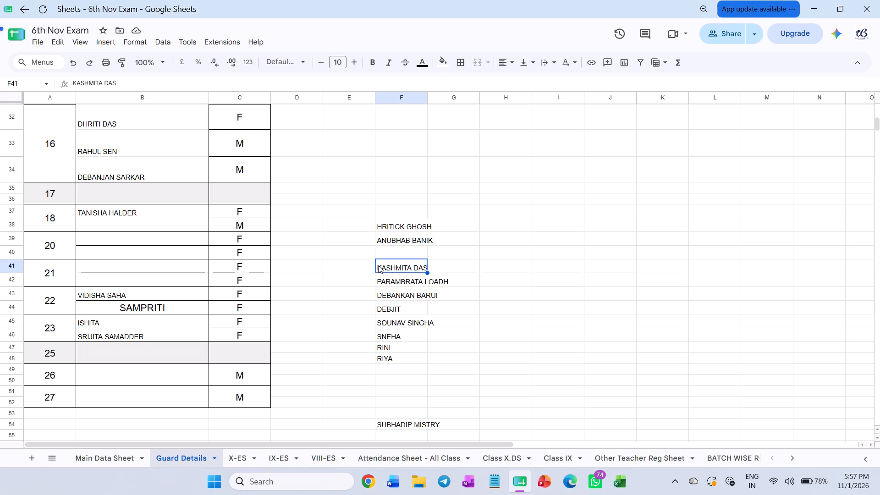
{"action": "left_click_drag", "start_coordinate": [384, 261], "coordinate": [197, 261]}
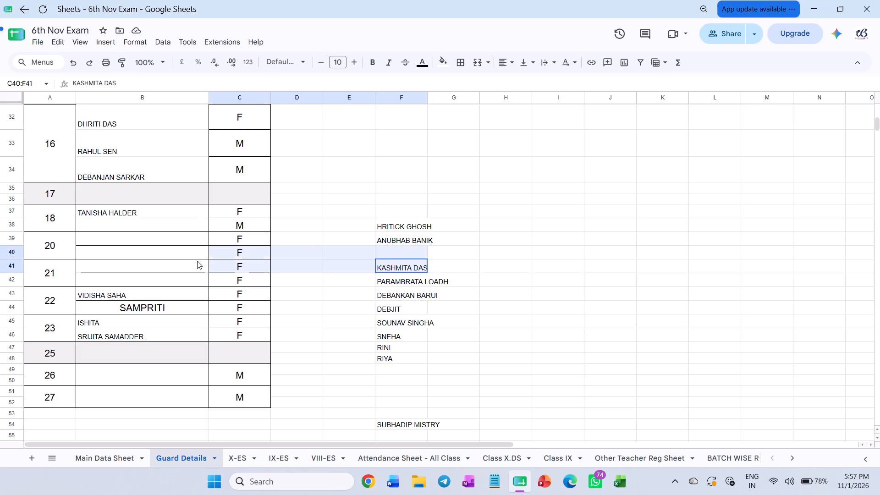
{"action": "left_click_drag", "start_coordinate": [197, 261], "coordinate": [390, 262]}
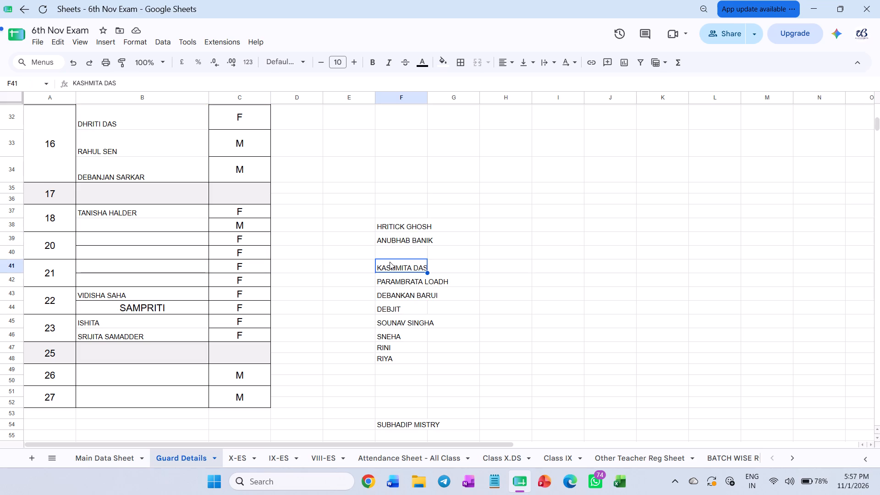
{"action": "left_click_drag", "start_coordinate": [390, 260], "coordinate": [187, 245]}
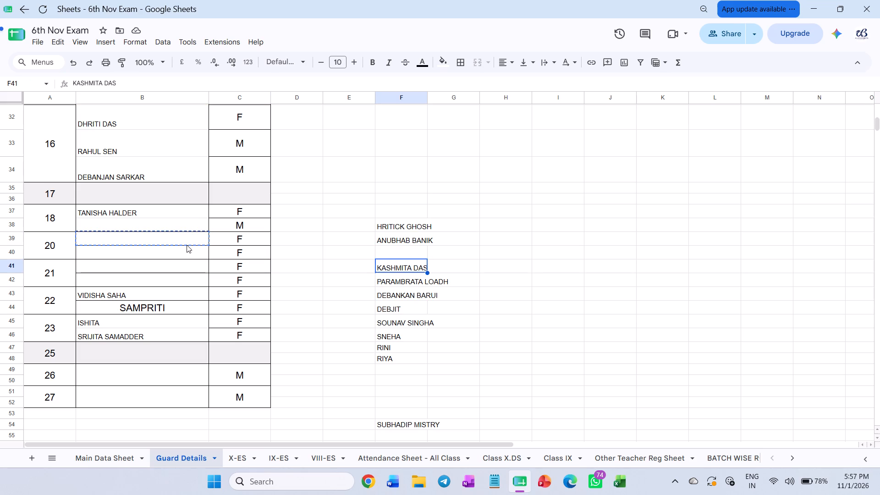
{"action": "left_click_drag", "start_coordinate": [187, 245], "coordinate": [79, 250]}
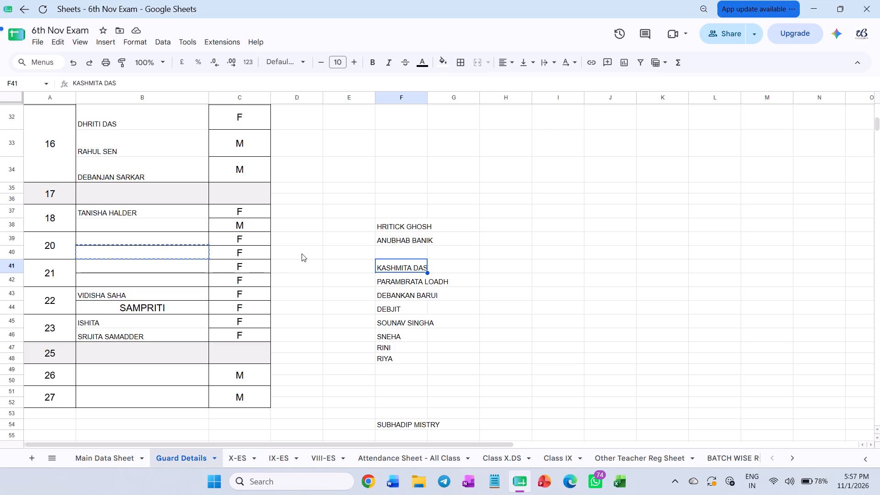
Assign room 21's second female guard by moving the name in F47 into B42.
{"action": "left_click", "coordinate": [378, 345]}
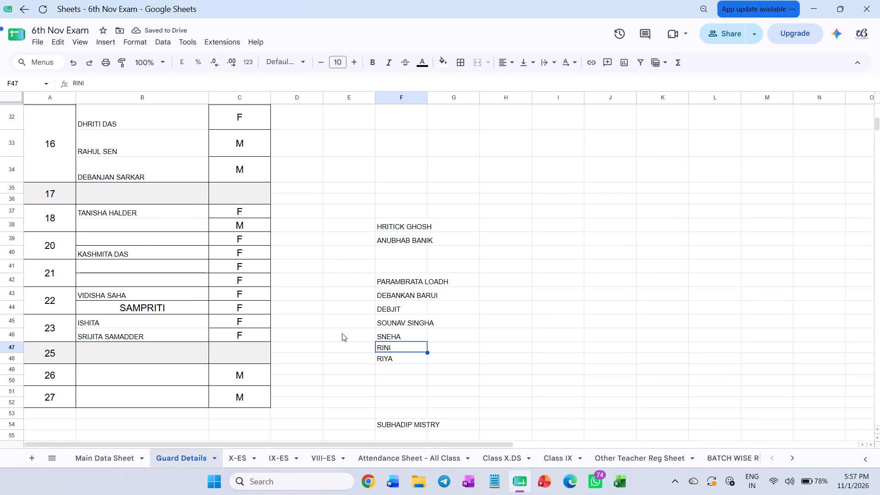
{"action": "left_click_drag", "start_coordinate": [382, 343], "coordinate": [377, 342]}
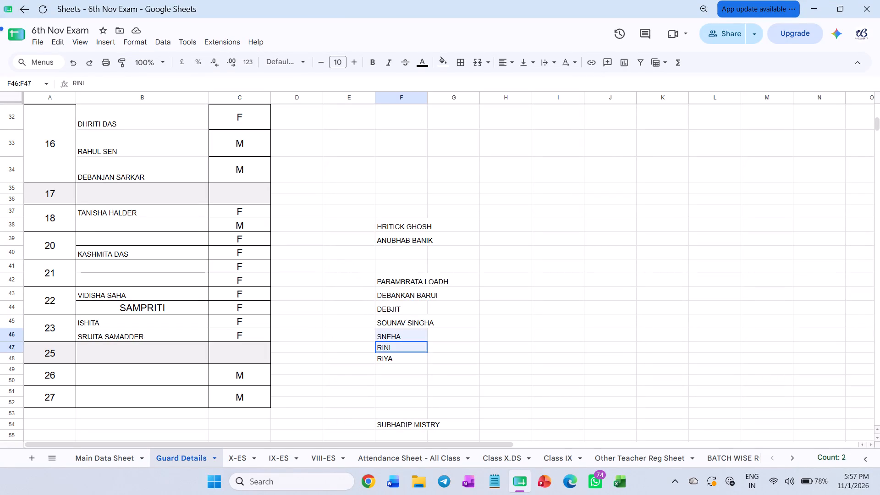
{"action": "left_click_drag", "start_coordinate": [377, 342], "coordinate": [394, 345]}
{"action": "left_click", "coordinate": [394, 345]}
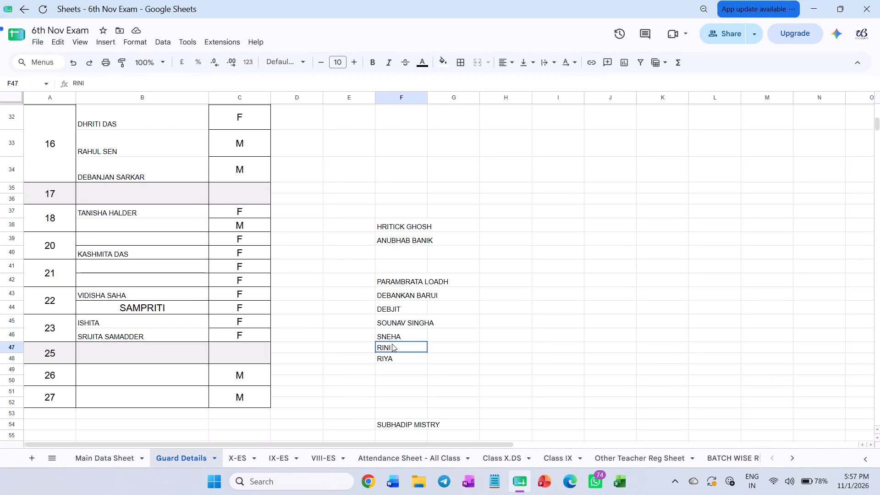
{"action": "left_click_drag", "start_coordinate": [390, 342], "coordinate": [272, 319]}
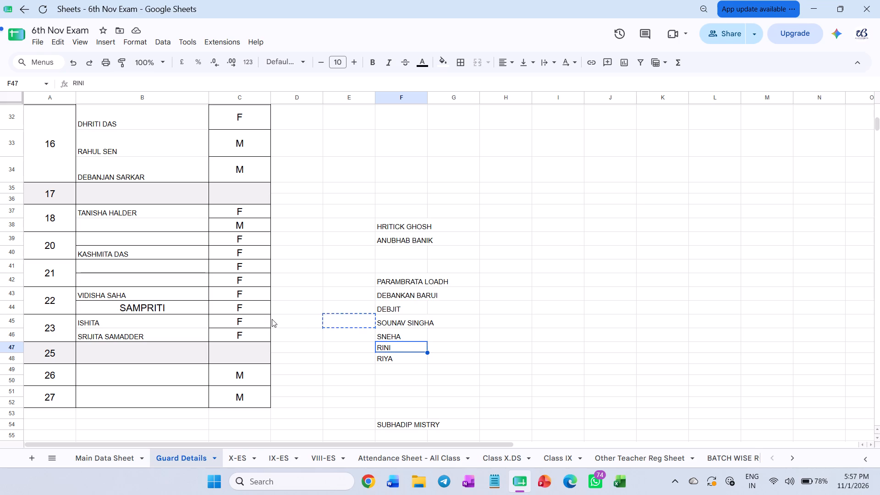
{"action": "left_click_drag", "start_coordinate": [272, 319], "coordinate": [136, 276]}
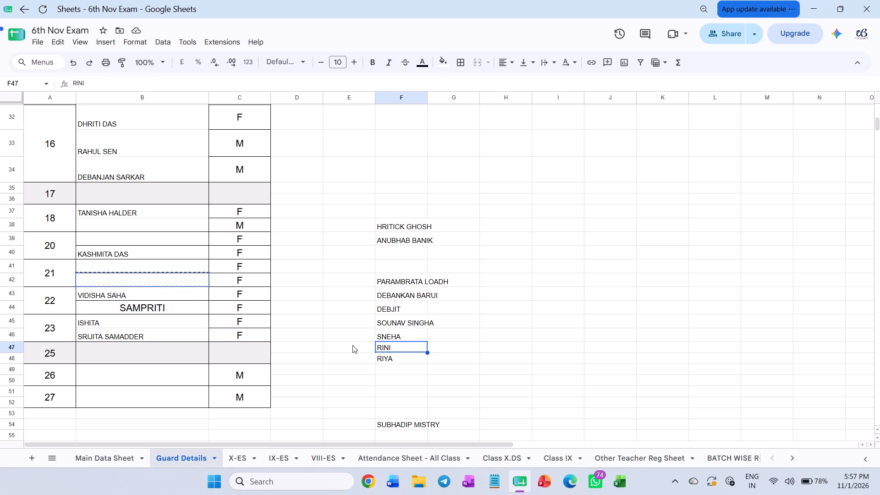
Fill room 20's first female guard slot by moving the name in F48 into B39.
{"action": "left_click", "coordinate": [384, 328]}
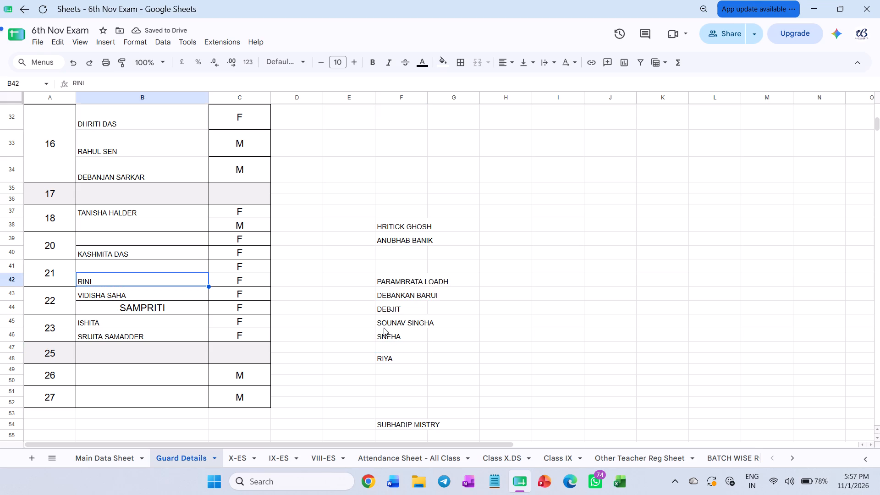
{"action": "left_click", "coordinate": [381, 361]}
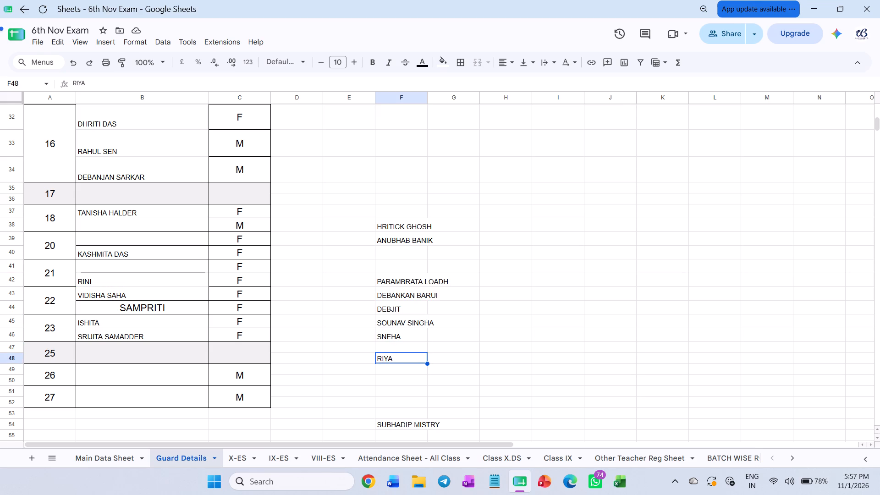
{"action": "left_click_drag", "start_coordinate": [381, 353], "coordinate": [197, 243]}
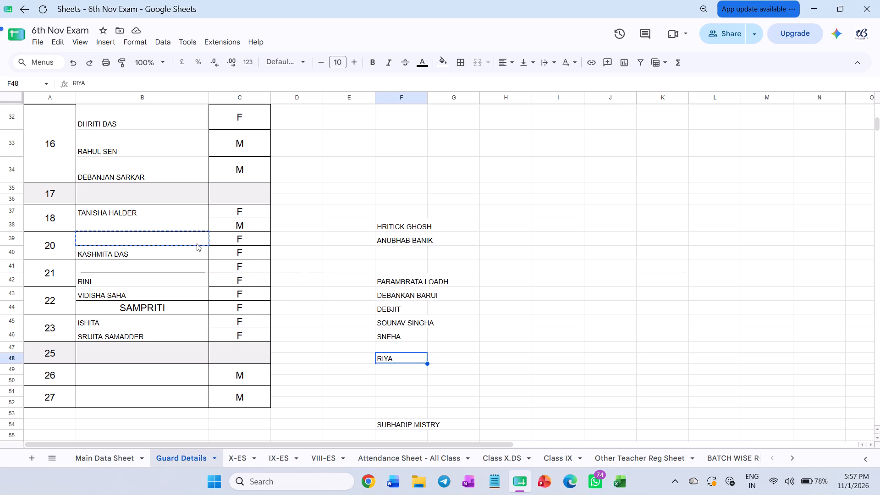
{"action": "left_click_drag", "start_coordinate": [197, 243], "coordinate": [159, 242]}
Fill room 21's first female guard slot by moving the name in F46 into B41.
{"action": "left_click", "coordinate": [383, 335]}
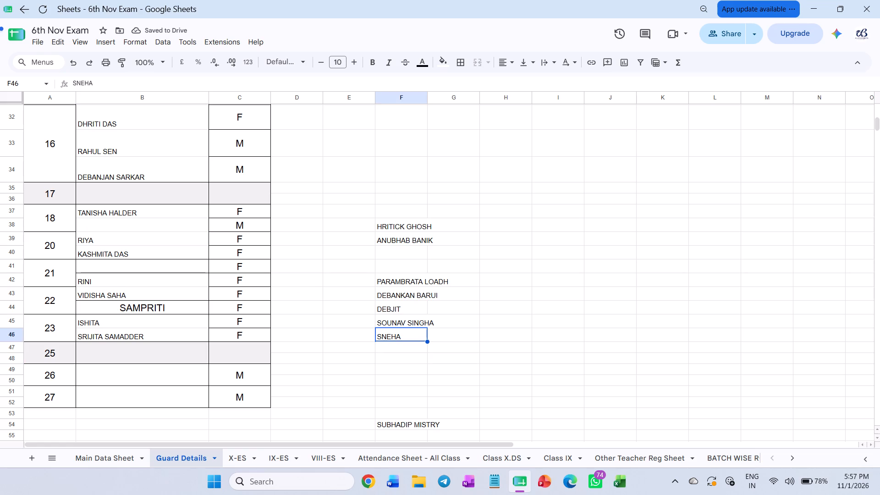
{"action": "left_click_drag", "start_coordinate": [378, 329], "coordinate": [241, 284]}
{"action": "left_click_drag", "start_coordinate": [241, 284], "coordinate": [83, 267]}
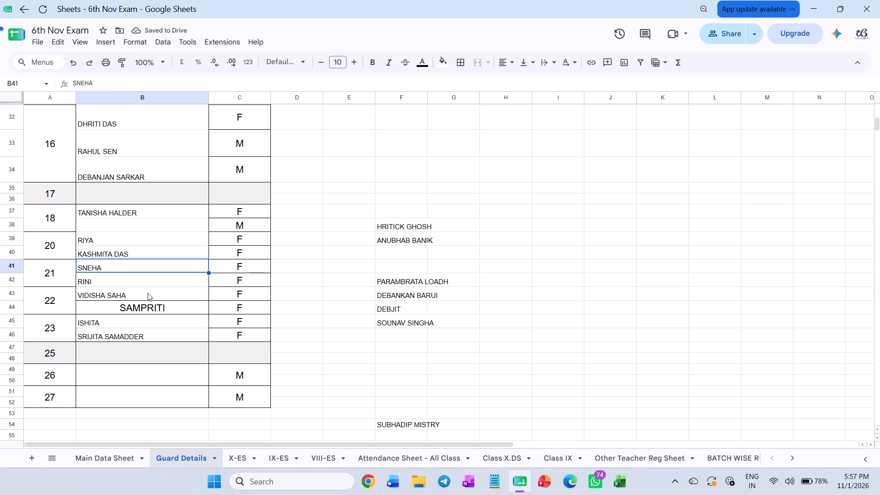
Assign room 18's male guard by moving the name in F45 into B38.
{"action": "scroll", "coordinate": [144, 293], "scroll_direction": "up", "scroll_amount": 1}
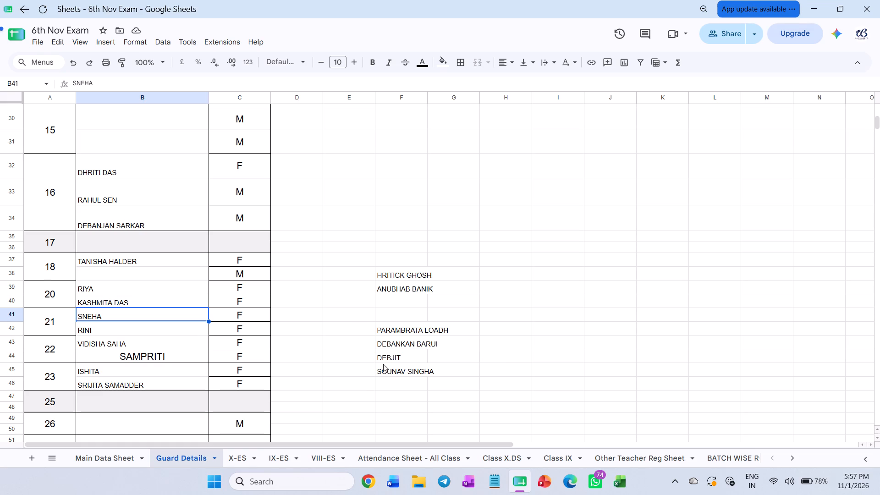
{"action": "scroll", "coordinate": [350, 376], "scroll_direction": "down", "scroll_amount": 1}
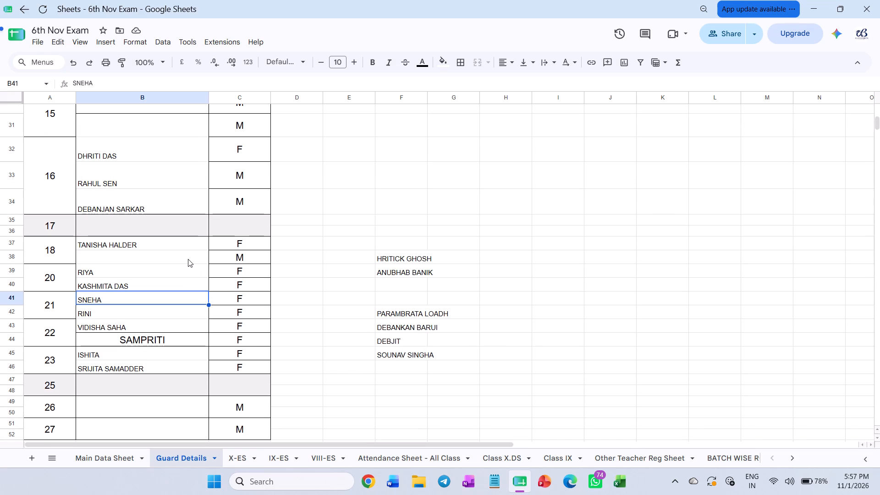
{"action": "left_click", "coordinate": [386, 350]}
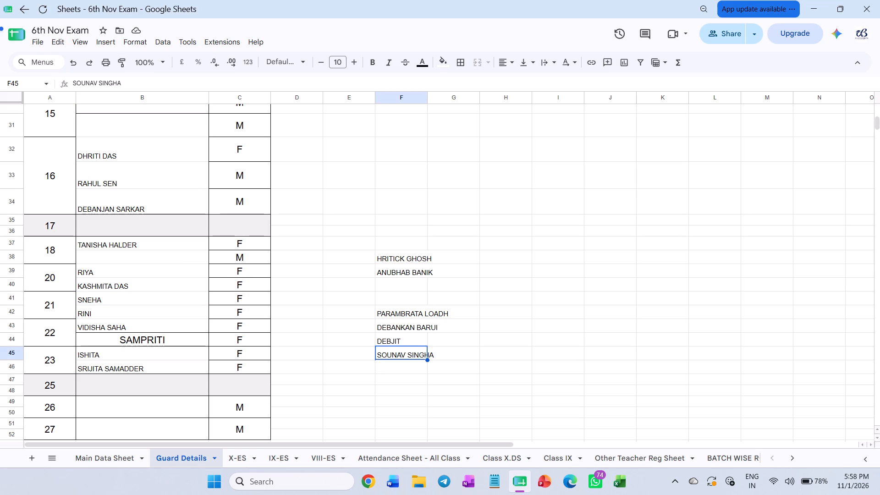
{"action": "left_click_drag", "start_coordinate": [408, 346], "coordinate": [124, 265]}
{"action": "left_click_drag", "start_coordinate": [124, 265], "coordinate": [88, 263]}
Review the guard list for male slots still empty in rooms 12 to 15, 26 and 27 against the unassigned names in column F.
{"action": "scroll", "coordinate": [370, 349], "scroll_direction": "up", "scroll_amount": 1}
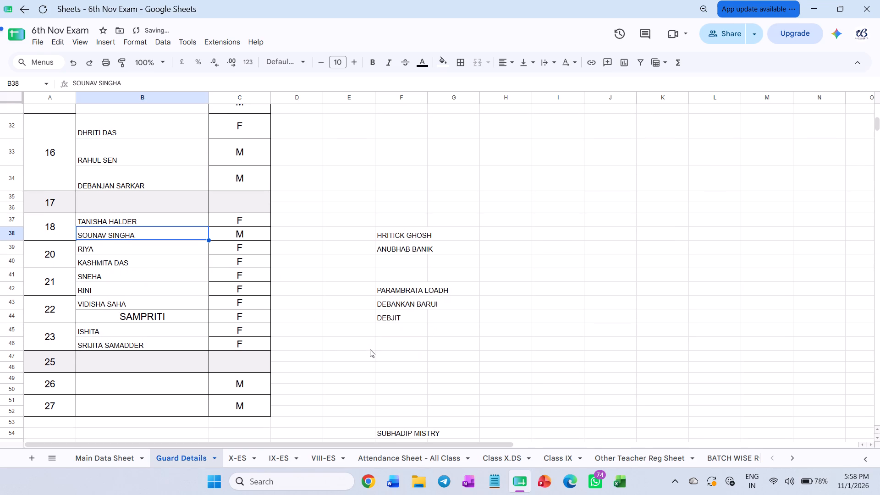
{"action": "scroll", "coordinate": [370, 349], "scroll_direction": "up", "scroll_amount": 1}
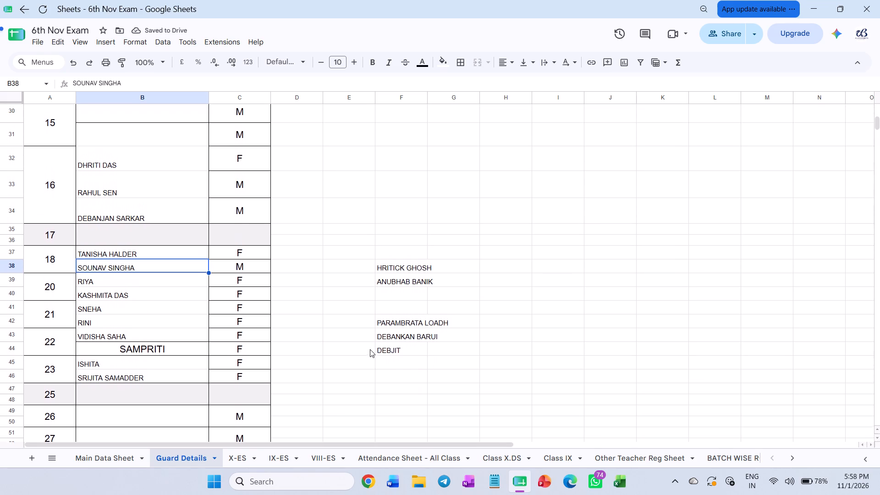
{"action": "scroll", "coordinate": [370, 349], "scroll_direction": "up", "scroll_amount": 2}
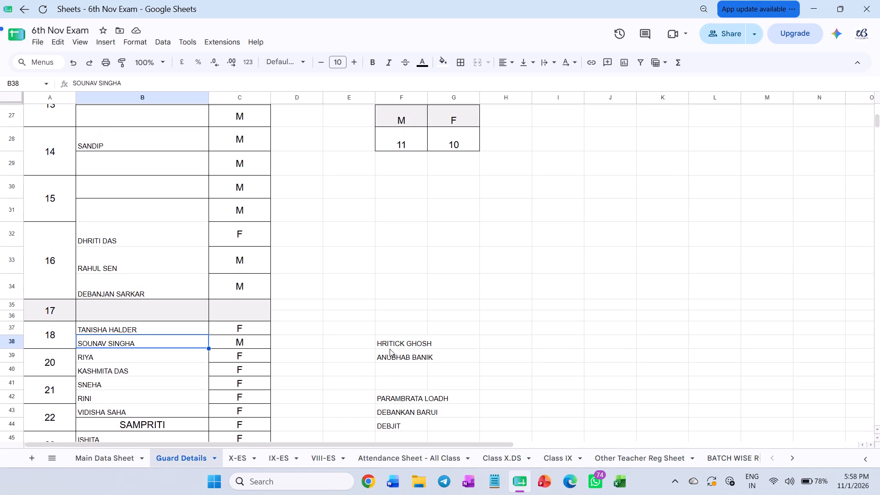
{"action": "scroll", "coordinate": [315, 258], "scroll_direction": "up", "scroll_amount": 1}
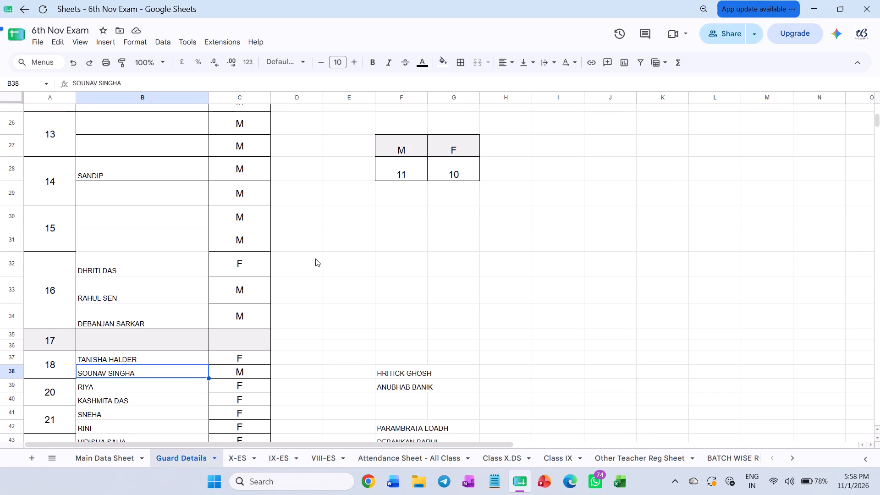
{"action": "scroll", "coordinate": [315, 258], "scroll_direction": "up", "scroll_amount": 1}
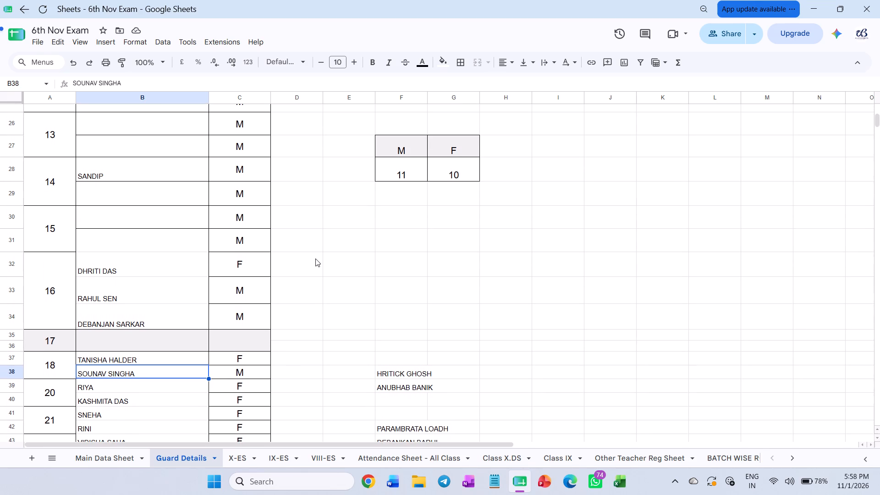
{"action": "scroll", "coordinate": [315, 258], "scroll_direction": "up", "scroll_amount": 2}
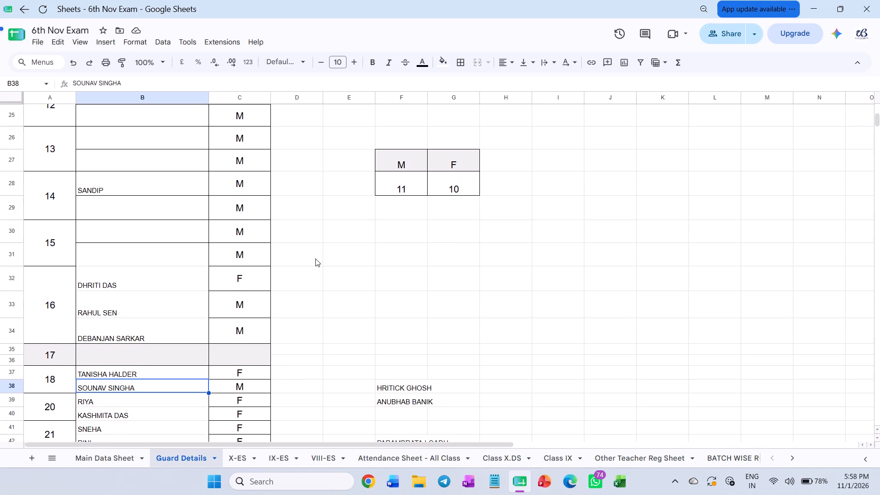
{"action": "scroll", "coordinate": [315, 258], "scroll_direction": "up", "scroll_amount": 2}
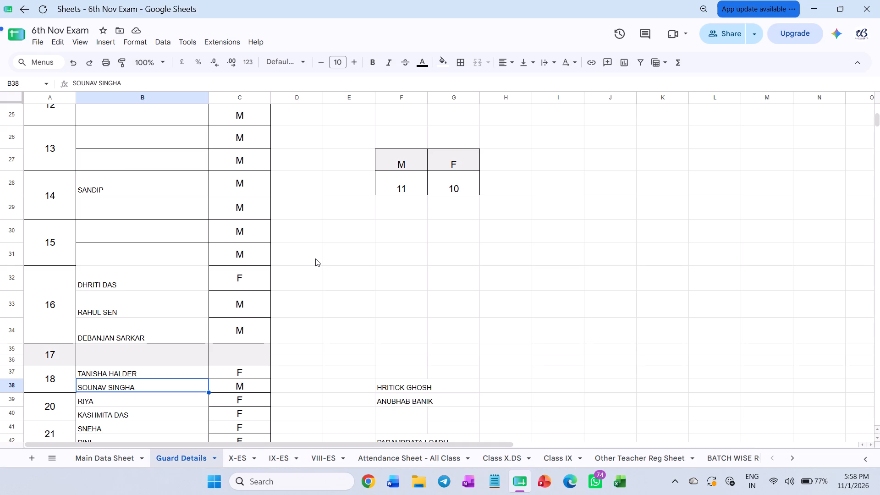
{"action": "scroll", "coordinate": [394, 255], "scroll_direction": "down", "scroll_amount": 4}
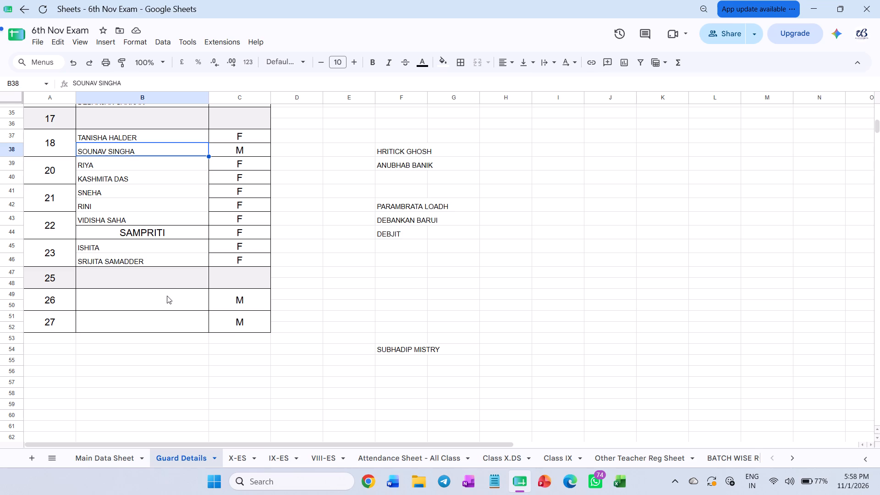
{"action": "left_click", "coordinate": [152, 299]}
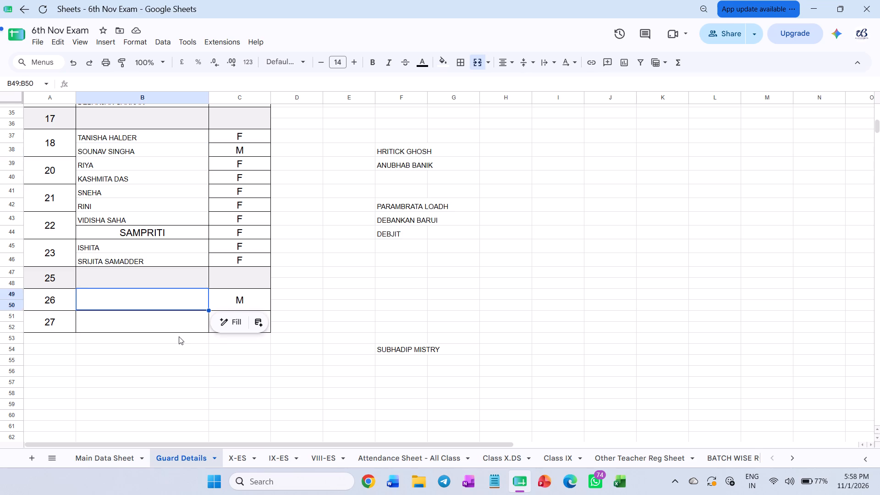
{"action": "left_click", "coordinate": [179, 336]}
{"action": "scroll", "coordinate": [159, 300], "scroll_direction": "up", "scroll_amount": 1}
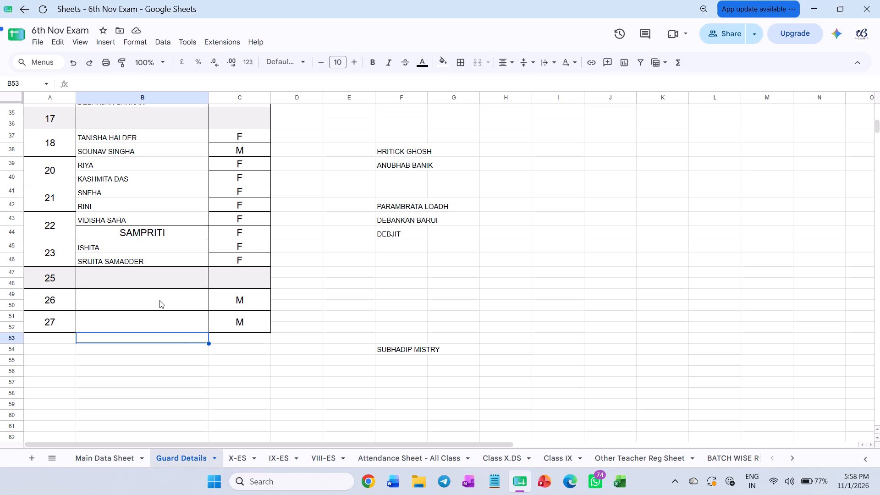
{"action": "scroll", "coordinate": [159, 300], "scroll_direction": "up", "scroll_amount": 2}
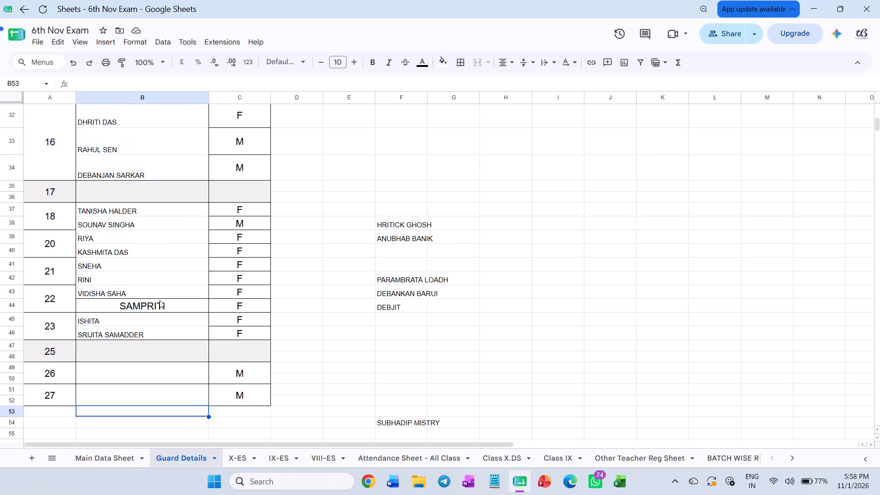
{"action": "scroll", "coordinate": [159, 300], "scroll_direction": "up", "scroll_amount": 3}
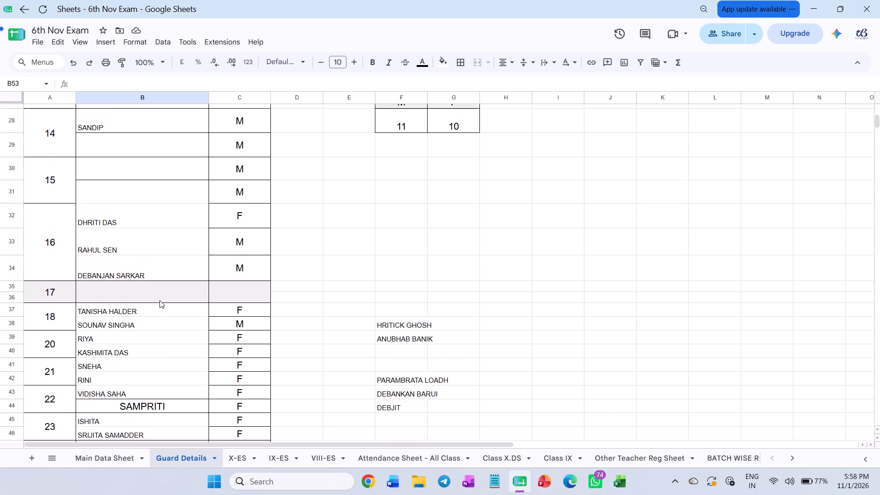
{"action": "scroll", "coordinate": [159, 300], "scroll_direction": "up", "scroll_amount": 1}
Assign room 13's first male guard by moving the name in F38 into B26.
{"action": "left_click", "coordinate": [379, 337]}
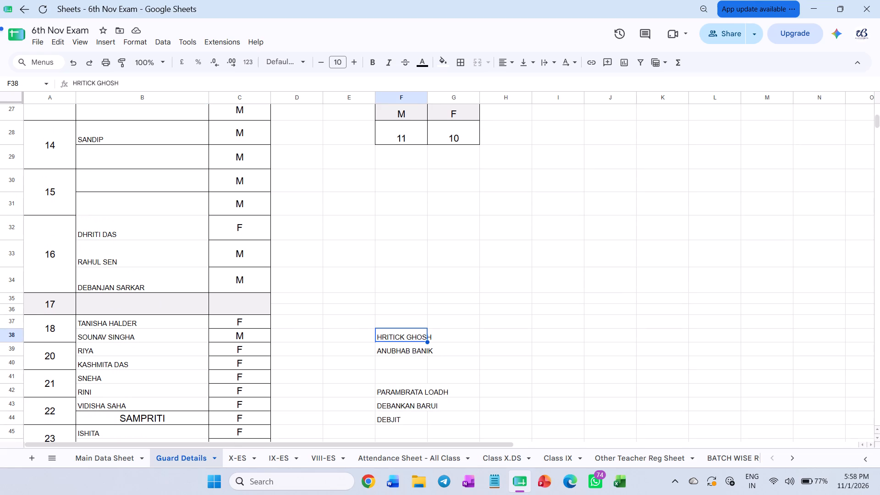
{"action": "left_click_drag", "start_coordinate": [399, 329], "coordinate": [173, 203]}
{"action": "left_click_drag", "start_coordinate": [173, 203], "coordinate": [157, 121]}
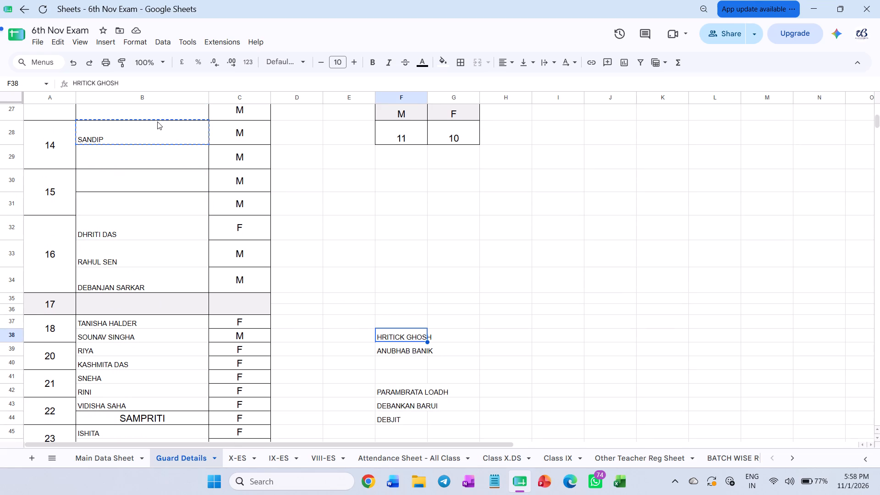
{"action": "left_click_drag", "start_coordinate": [157, 121], "coordinate": [161, 255]}
Assign room 15's second male guard by moving the name in F42 into B31.
{"action": "scroll", "coordinate": [161, 255], "scroll_direction": "down", "scroll_amount": 3}
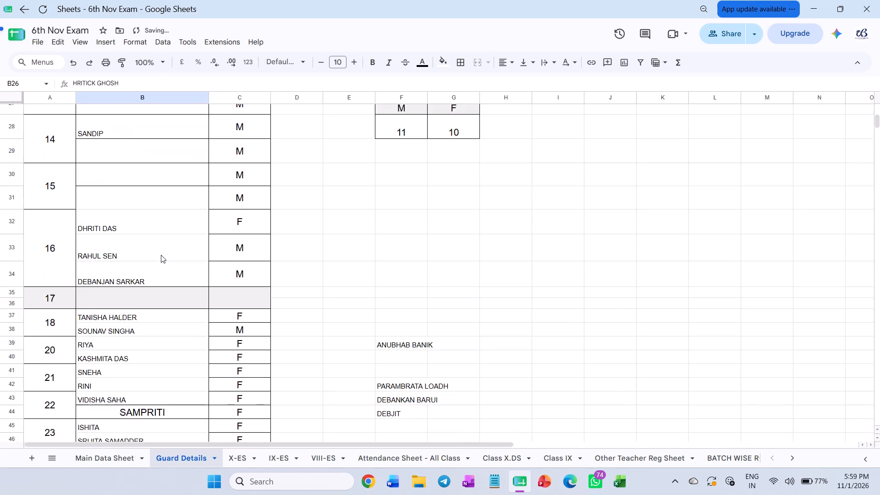
{"action": "scroll", "coordinate": [161, 255], "scroll_direction": "down", "scroll_amount": 2}
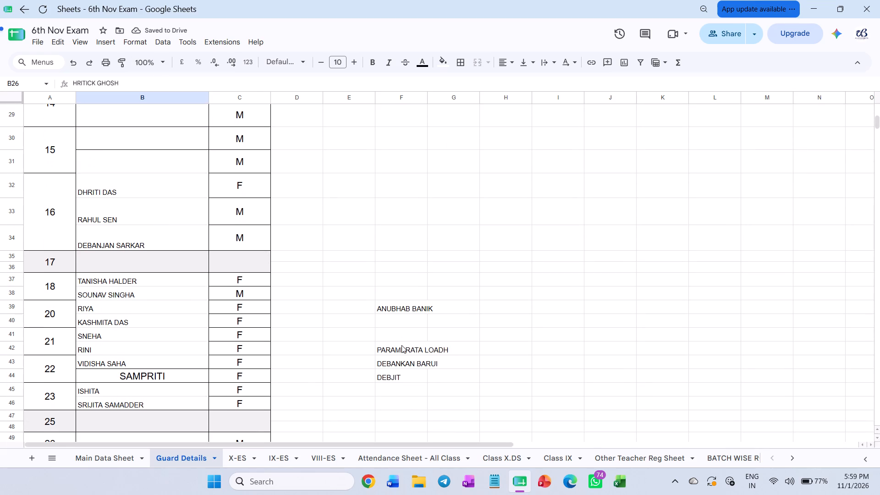
{"action": "left_click", "coordinate": [401, 346]}
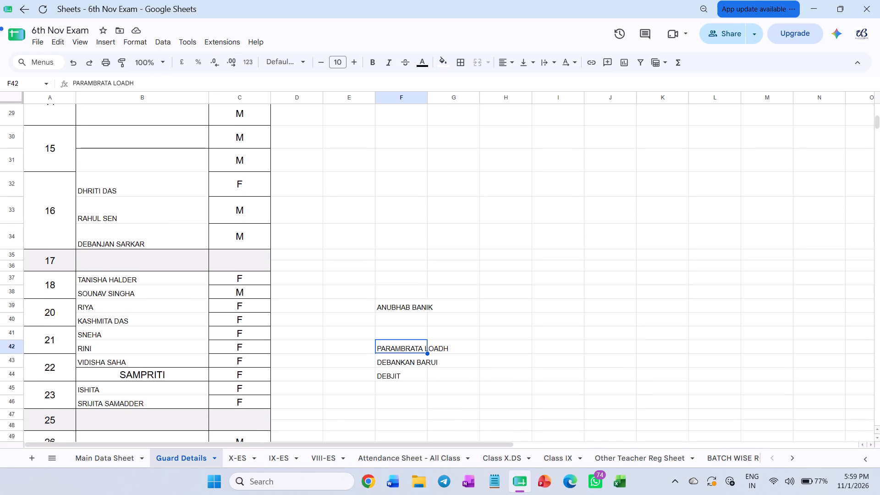
{"action": "left_click_drag", "start_coordinate": [391, 340], "coordinate": [191, 159]}
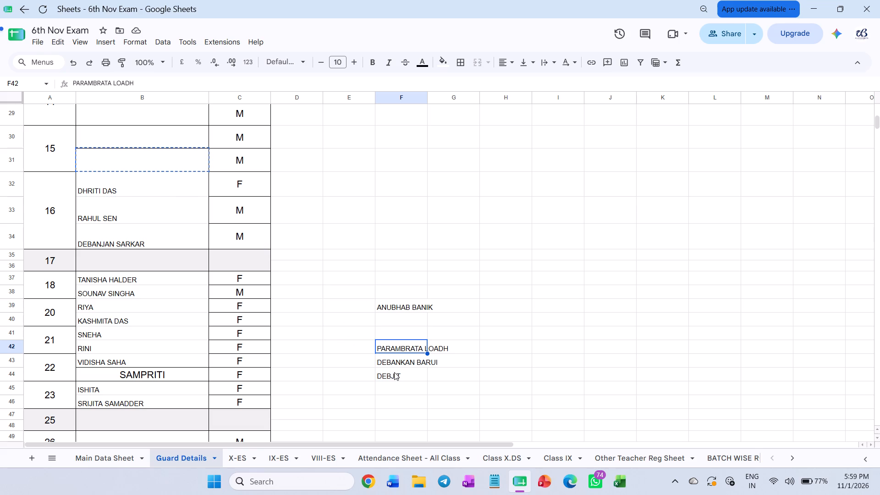
Fill room 15's first male guard slot by moving the name in F44 into B30.
{"action": "left_click", "coordinate": [391, 361]}
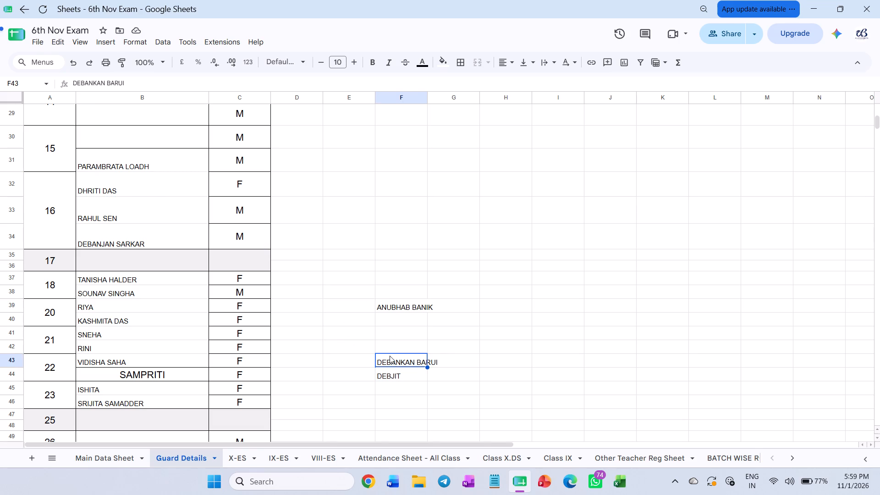
{"action": "left_click", "coordinate": [390, 377]}
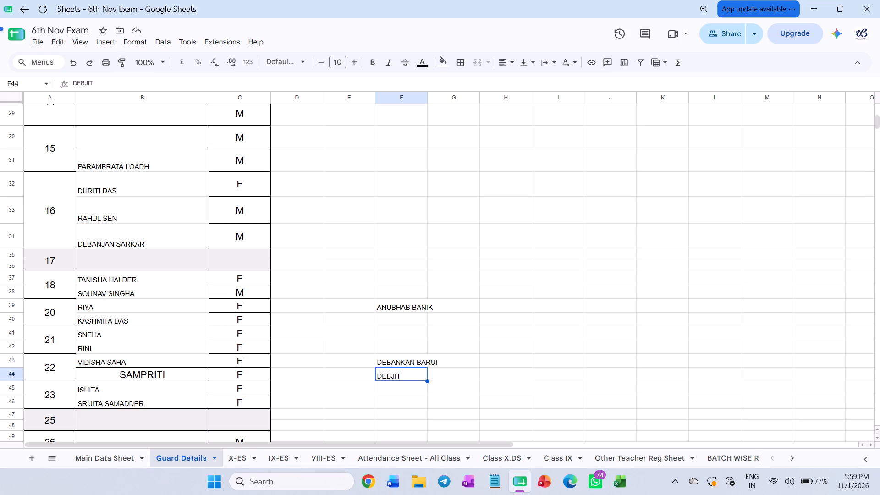
{"action": "left_click_drag", "start_coordinate": [378, 367], "coordinate": [172, 145]}
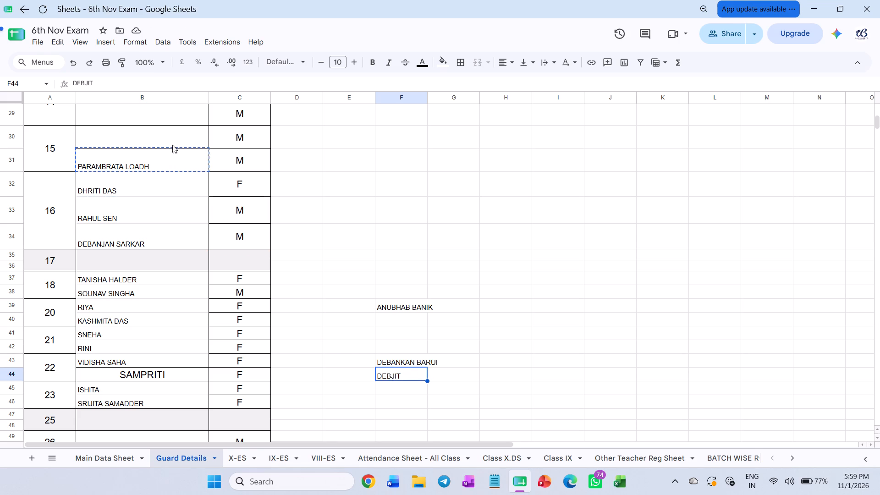
{"action": "left_click_drag", "start_coordinate": [172, 145], "coordinate": [171, 141]}
Assign room 14's second male guard by moving the name in F43 into B29.
{"action": "left_click", "coordinate": [398, 360]}
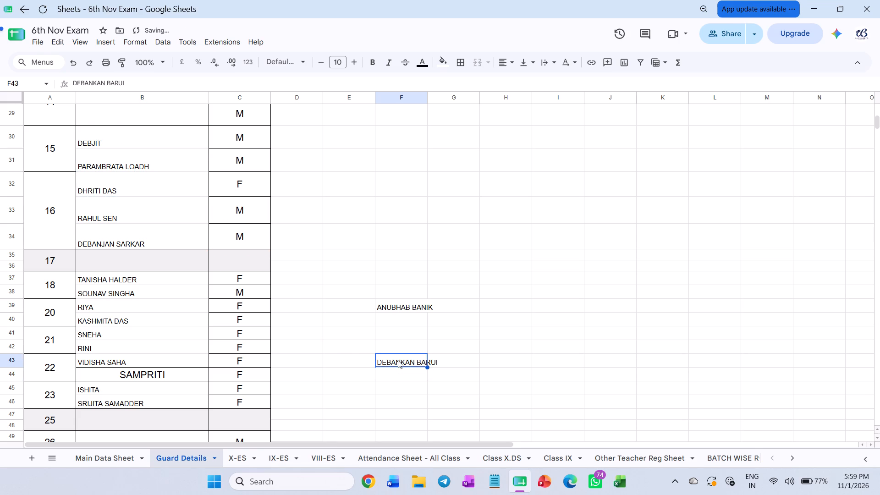
{"action": "left_click_drag", "start_coordinate": [397, 355], "coordinate": [203, 170]}
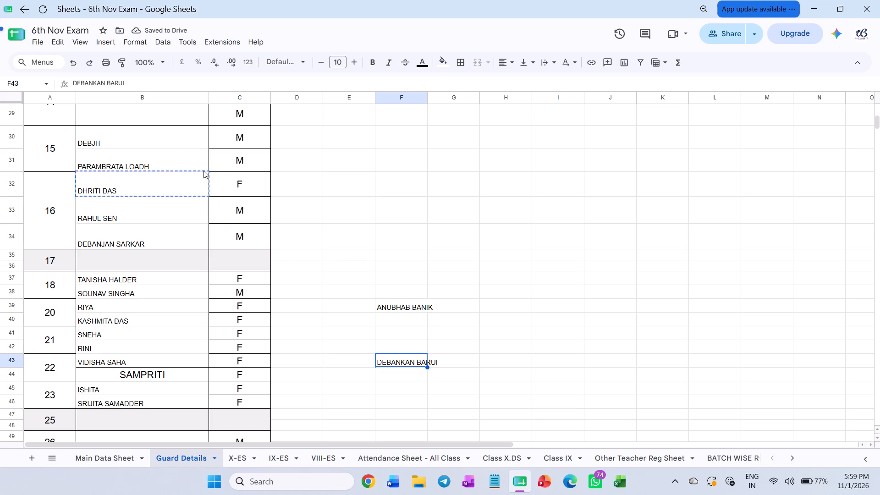
{"action": "left_click_drag", "start_coordinate": [203, 170], "coordinate": [71, 112]}
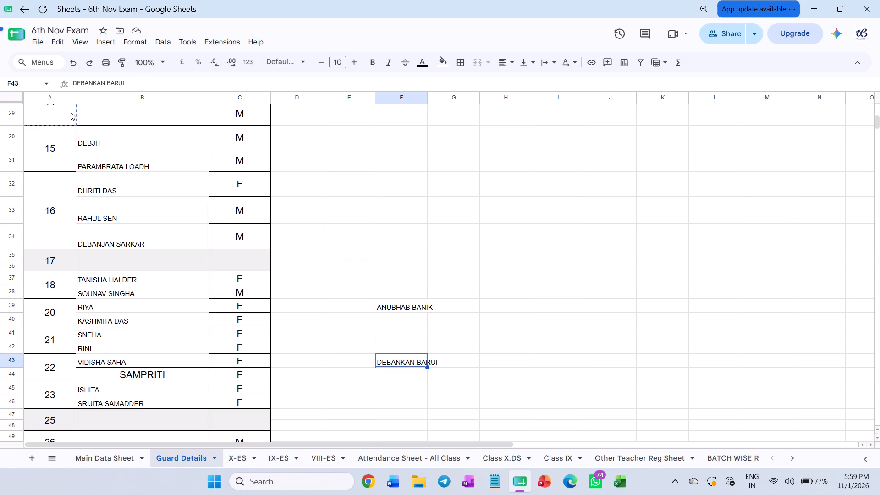
{"action": "left_click_drag", "start_coordinate": [71, 112], "coordinate": [109, 154]}
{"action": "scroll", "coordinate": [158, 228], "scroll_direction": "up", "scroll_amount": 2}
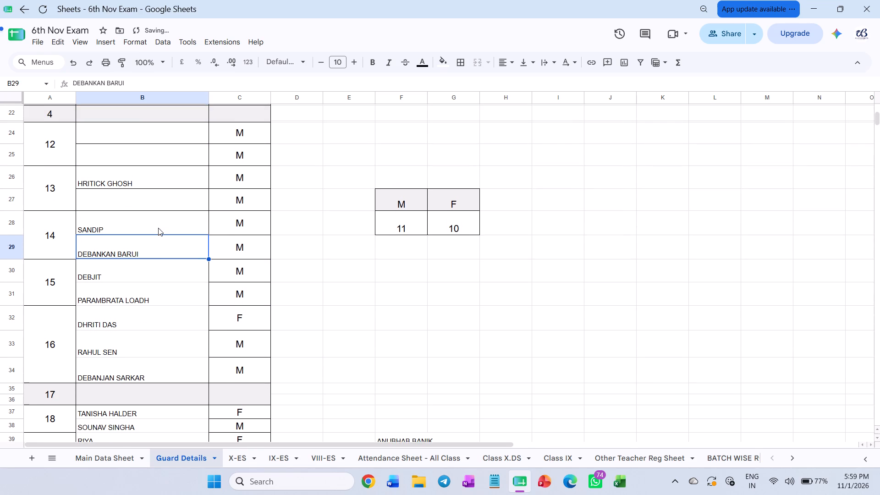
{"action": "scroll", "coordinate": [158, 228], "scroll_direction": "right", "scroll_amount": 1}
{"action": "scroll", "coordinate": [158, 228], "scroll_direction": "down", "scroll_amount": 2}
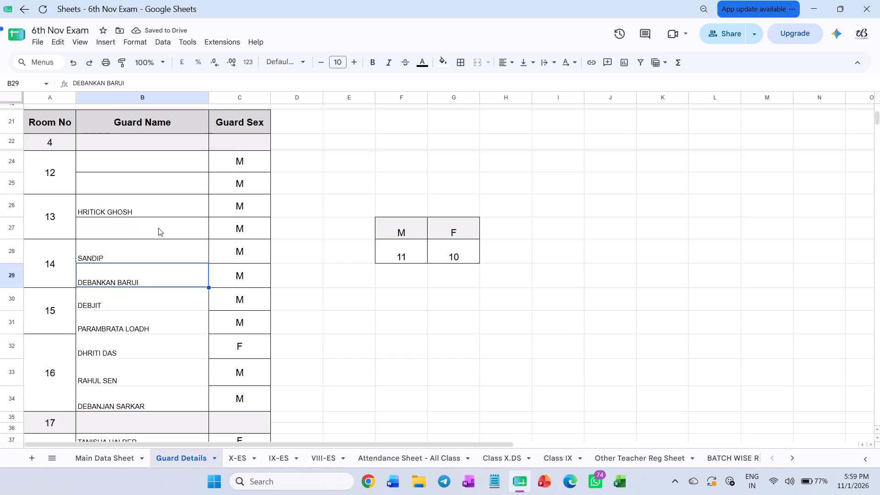
Assign room 13's second male guard by moving the name in F54 into B27.
{"action": "scroll", "coordinate": [158, 228], "scroll_direction": "down", "scroll_amount": 4}
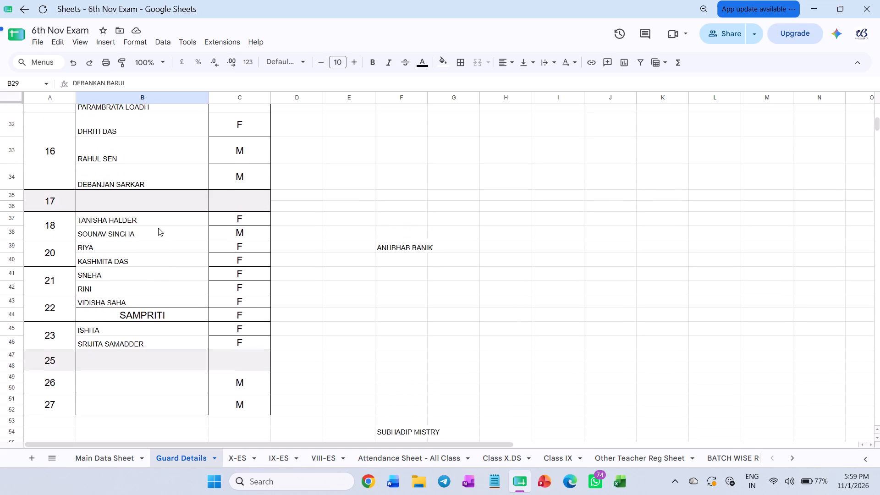
{"action": "left_click", "coordinate": [401, 369]}
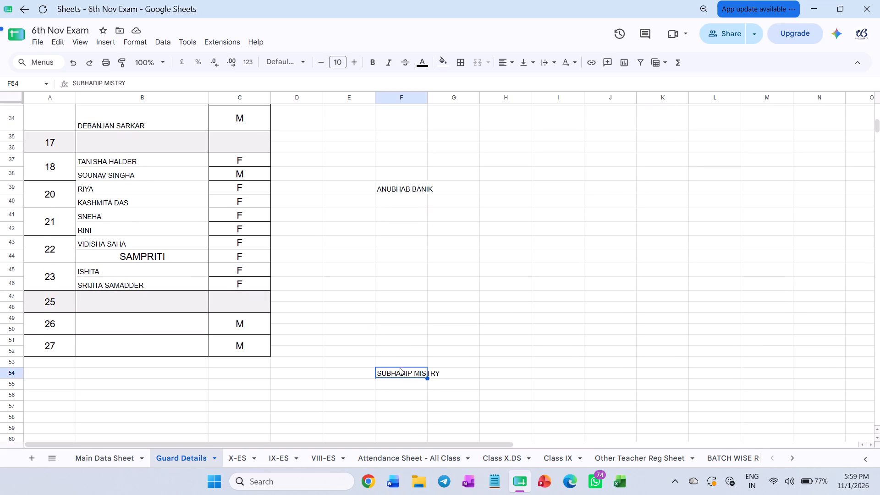
{"action": "left_click_drag", "start_coordinate": [398, 367], "coordinate": [233, 133]}
{"action": "left_click_drag", "start_coordinate": [233, 133], "coordinate": [183, 104]}
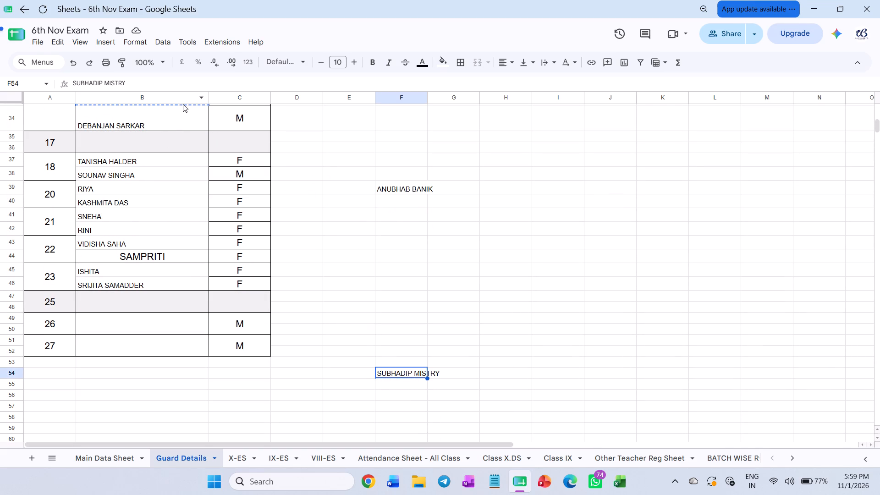
{"action": "left_click_drag", "start_coordinate": [183, 104], "coordinate": [276, 120]}
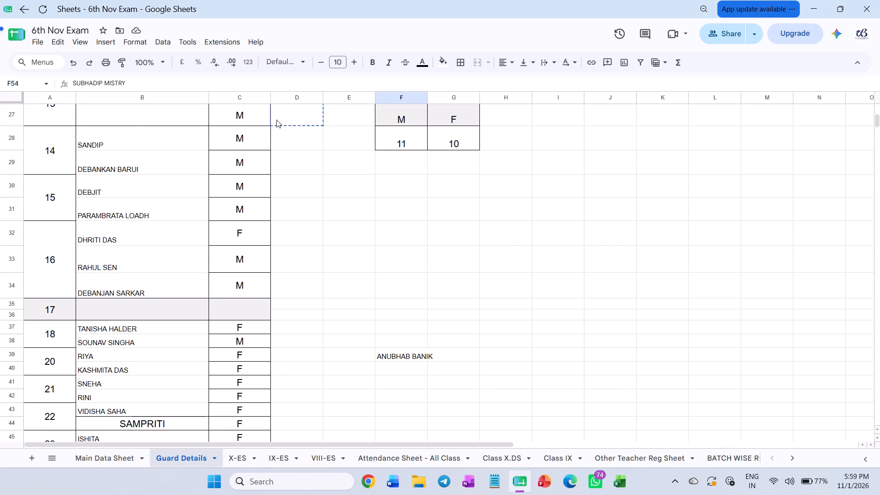
{"action": "left_click_drag", "start_coordinate": [276, 120], "coordinate": [165, 116]}
Review the guard names assigned to rooms 12 through 27 and check which guard slots are still empty.
{"action": "scroll", "coordinate": [160, 168], "scroll_direction": "up", "scroll_amount": 1}
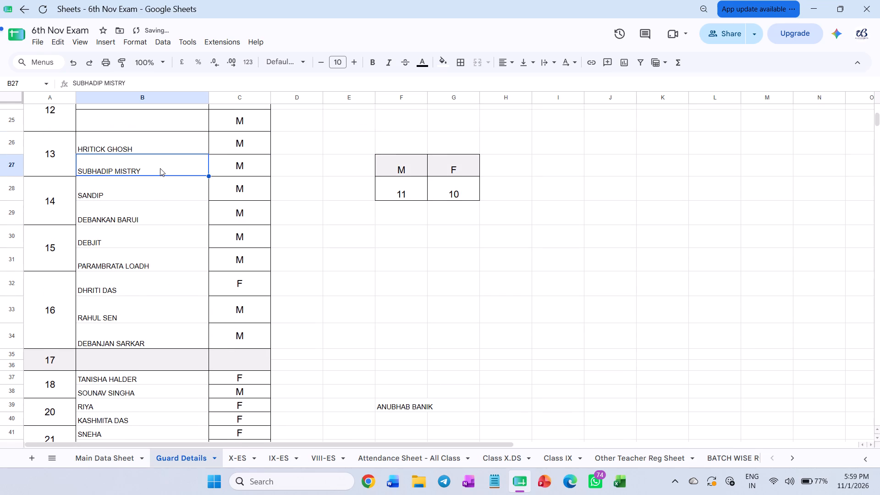
{"action": "scroll", "coordinate": [160, 168], "scroll_direction": "up", "scroll_amount": 1}
{"action": "scroll", "coordinate": [160, 168], "scroll_direction": "down", "scroll_amount": 1}
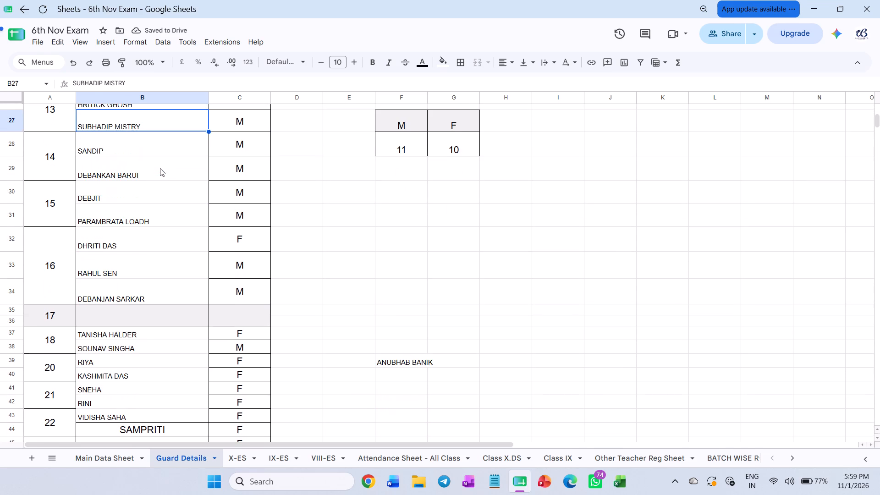
{"action": "left_click_drag", "start_coordinate": [160, 168], "coordinate": [192, 231]}
{"action": "left_click", "coordinate": [329, 256]}
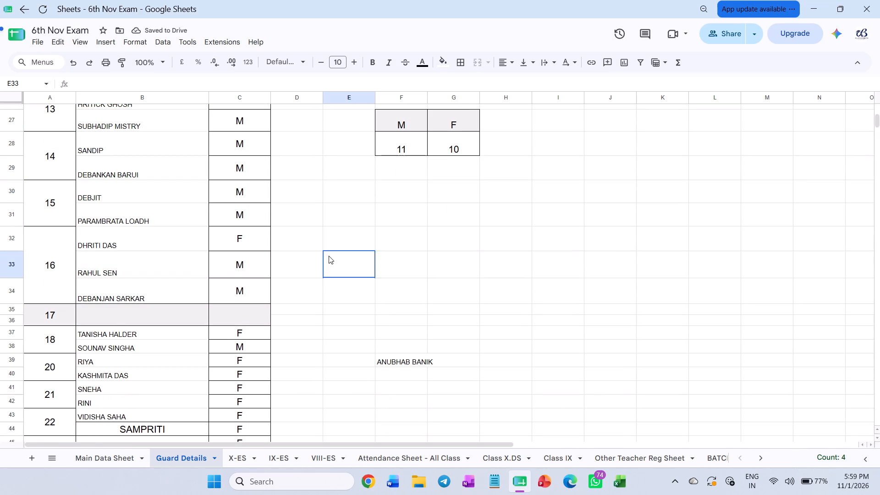
{"action": "scroll", "coordinate": [329, 256], "scroll_direction": "right", "scroll_amount": 1}
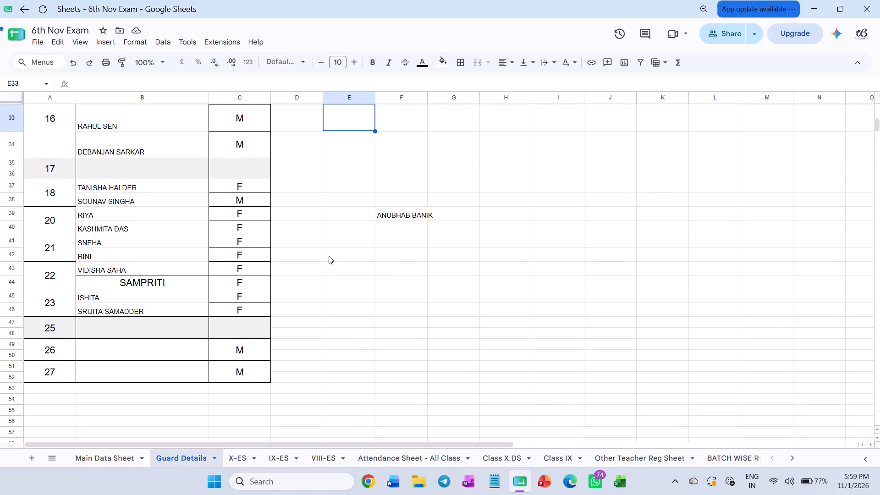
{"action": "scroll", "coordinate": [329, 256], "scroll_direction": "right", "scroll_amount": 1}
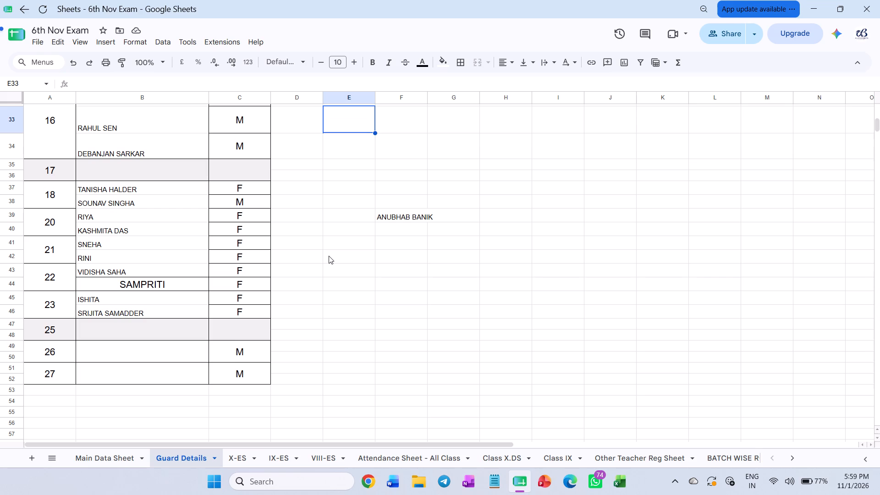
{"action": "scroll", "coordinate": [329, 256], "scroll_direction": "up", "scroll_amount": 6}
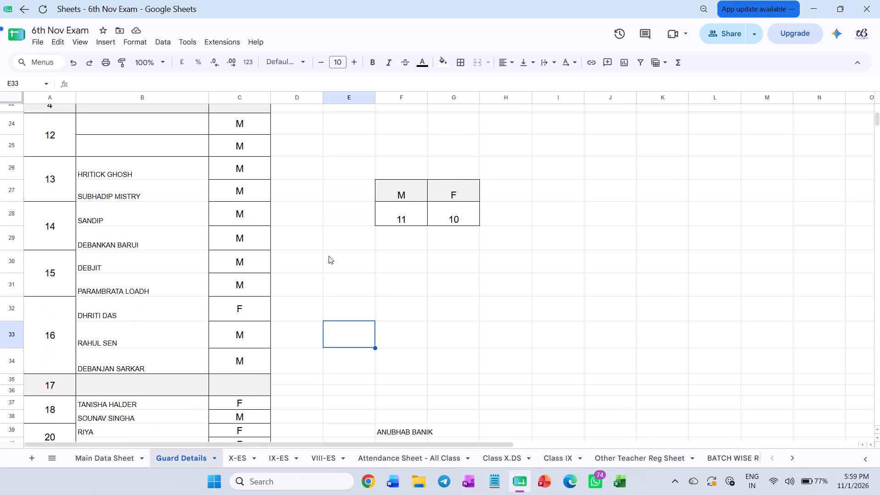
{"action": "scroll", "coordinate": [329, 256], "scroll_direction": "up", "scroll_amount": 1}
{"action": "scroll", "coordinate": [329, 256], "scroll_direction": "down", "scroll_amount": 4}
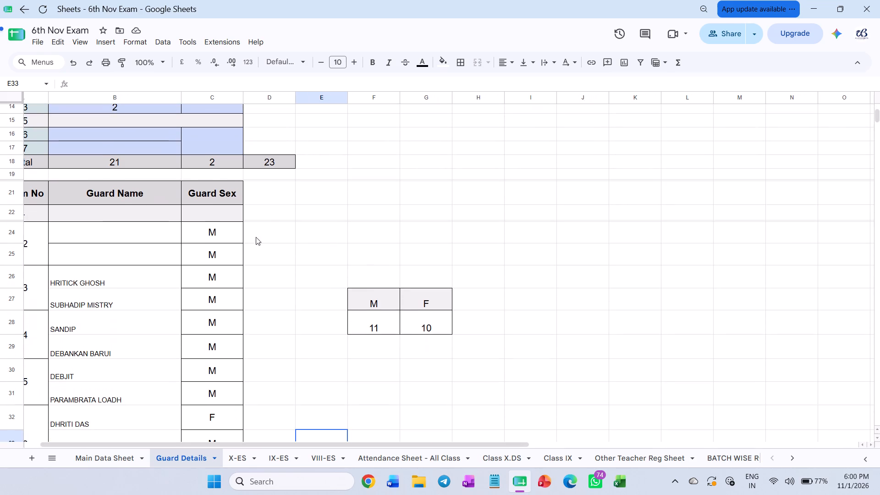
{"action": "scroll", "coordinate": [170, 243], "scroll_direction": "right", "scroll_amount": 2}
{"action": "scroll", "coordinate": [170, 243], "scroll_direction": "down", "scroll_amount": 3}
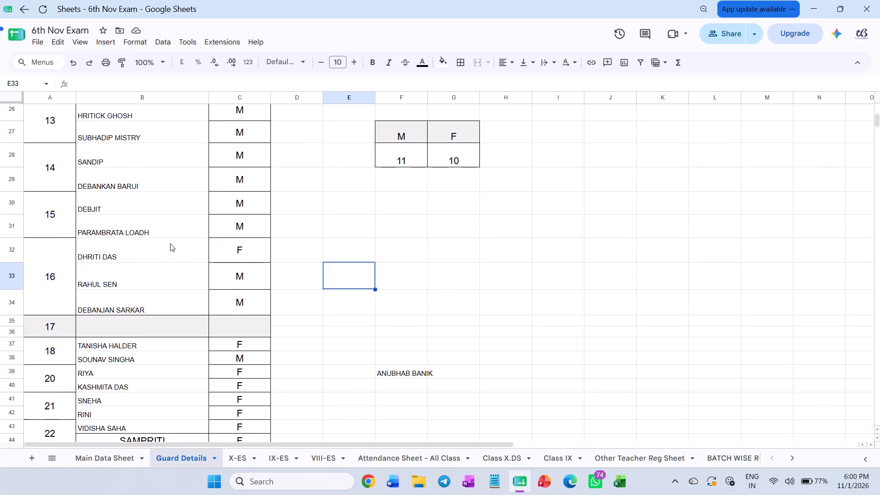
{"action": "scroll", "coordinate": [170, 243], "scroll_direction": "down", "scroll_amount": 1}
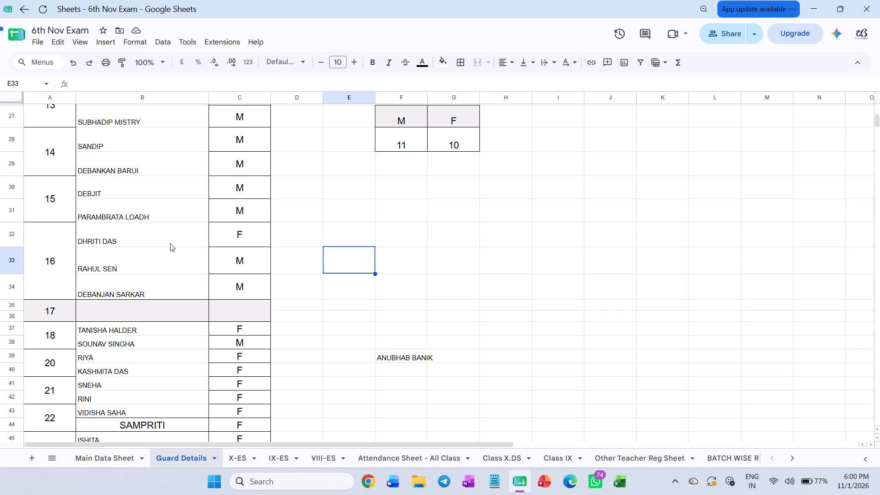
{"action": "scroll", "coordinate": [170, 243], "scroll_direction": "down", "scroll_amount": 4}
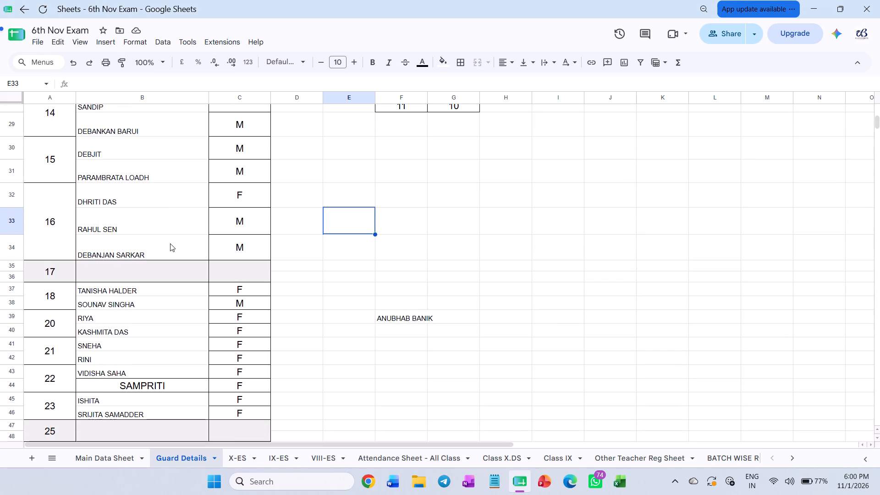
{"action": "scroll", "coordinate": [170, 243], "scroll_direction": "down", "scroll_amount": 2}
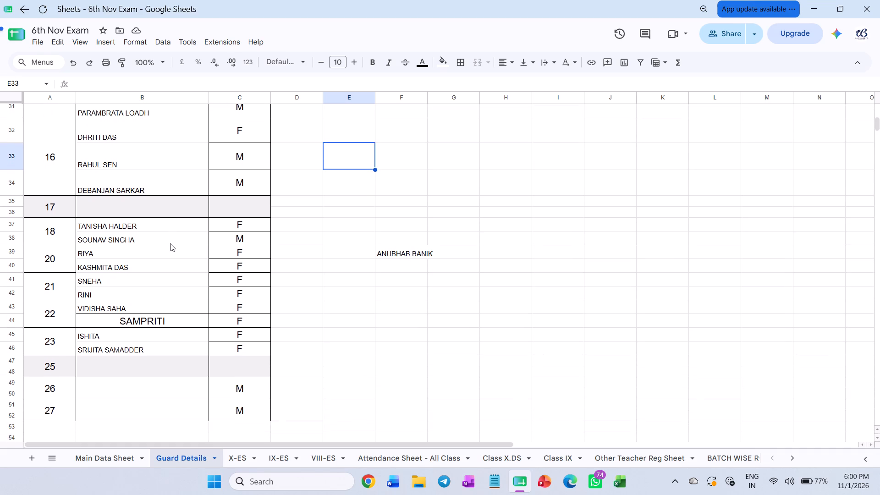
{"action": "scroll", "coordinate": [170, 243], "scroll_direction": "up", "scroll_amount": 1}
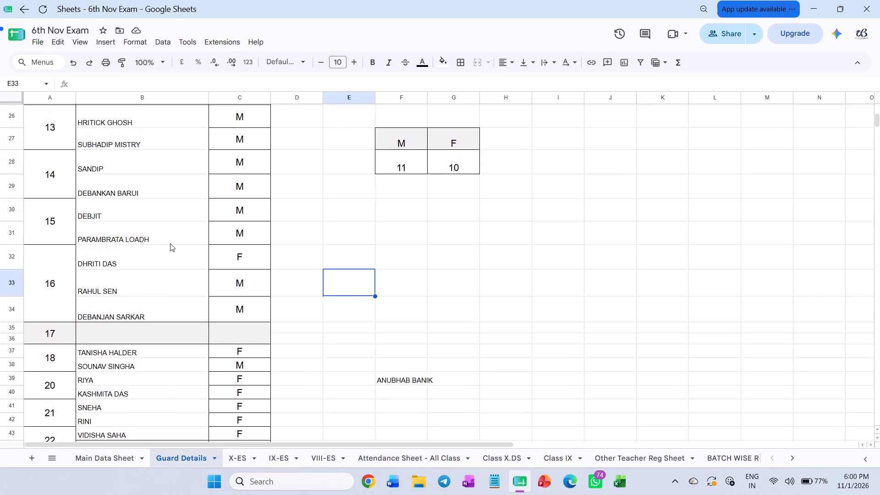
{"action": "scroll", "coordinate": [170, 243], "scroll_direction": "up", "scroll_amount": 2}
{"action": "scroll", "coordinate": [170, 243], "scroll_direction": "down", "scroll_amount": 2}
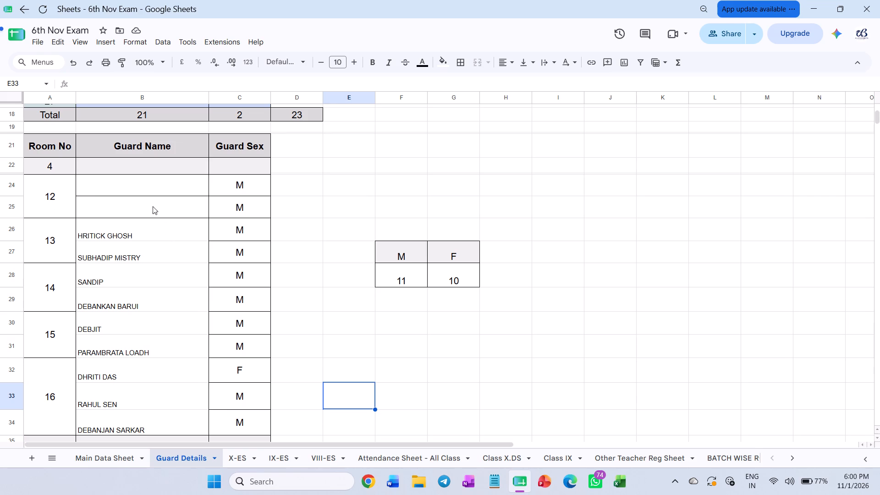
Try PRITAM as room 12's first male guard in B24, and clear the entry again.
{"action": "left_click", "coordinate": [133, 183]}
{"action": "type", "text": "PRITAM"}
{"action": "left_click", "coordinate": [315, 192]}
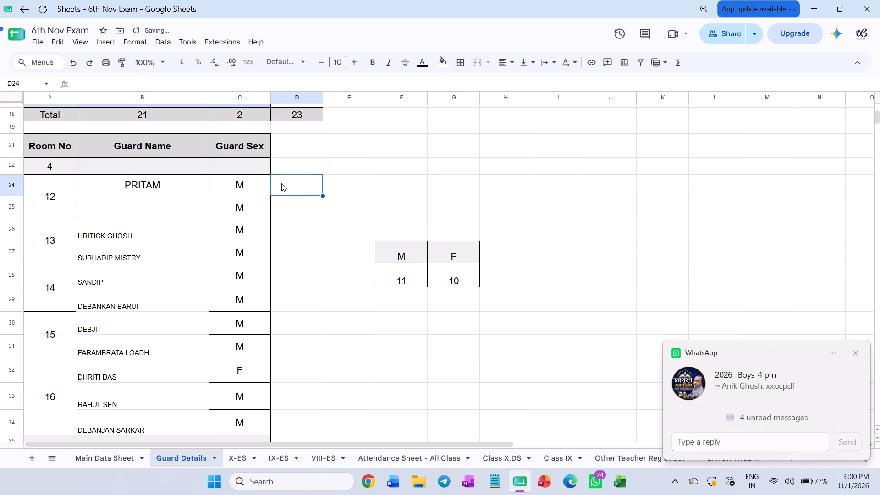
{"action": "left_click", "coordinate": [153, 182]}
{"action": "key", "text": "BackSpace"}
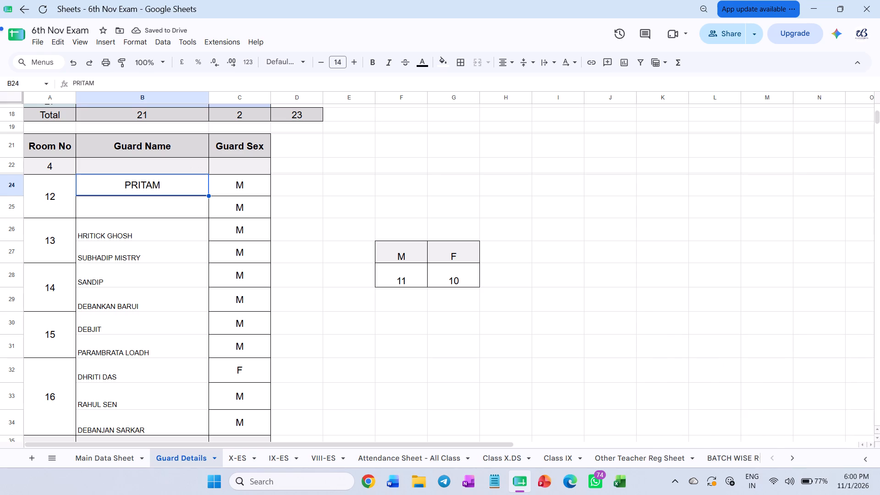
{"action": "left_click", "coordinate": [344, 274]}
Enter BISHU as the male guard for room 26 and BABU as the male guard for room 27.
{"action": "scroll", "coordinate": [344, 274], "scroll_direction": "down", "scroll_amount": 4}
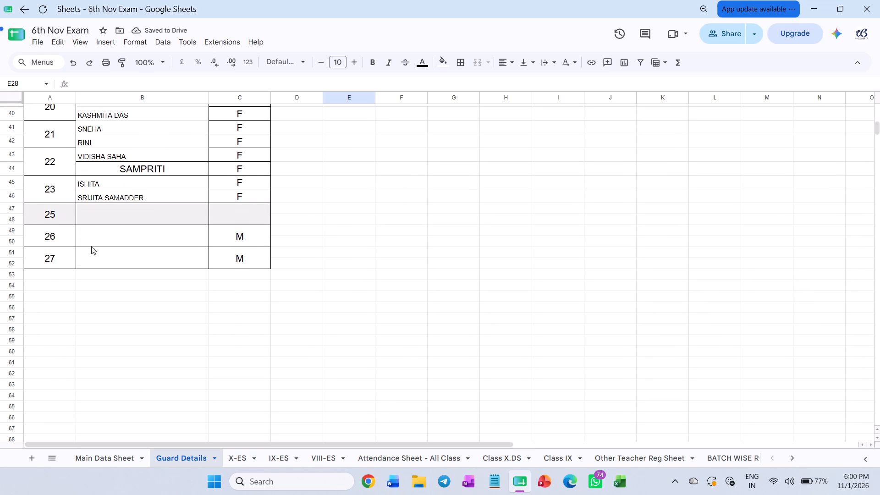
{"action": "left_click", "coordinate": [93, 238]}
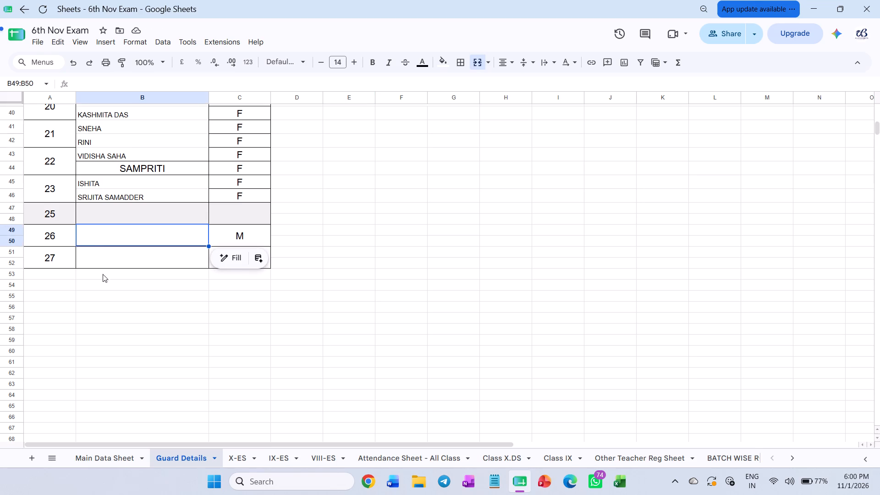
{"action": "left_click", "coordinate": [107, 245]}
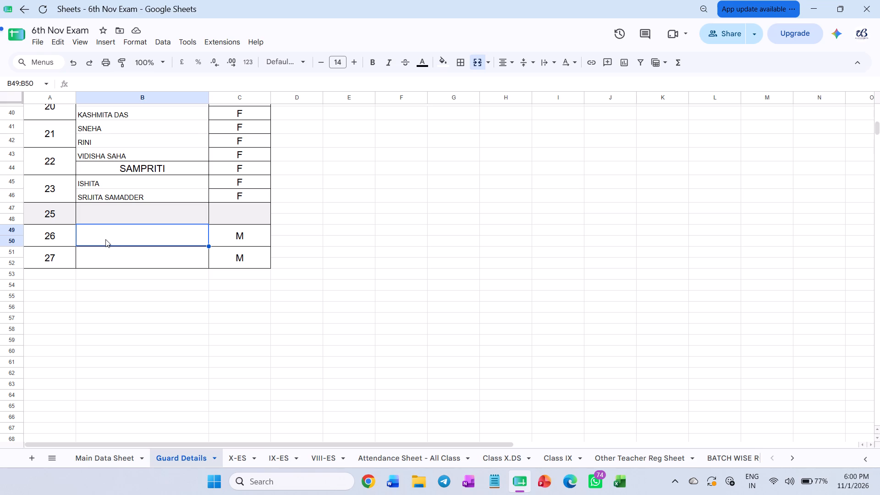
{"action": "left_click", "coordinate": [105, 239]}
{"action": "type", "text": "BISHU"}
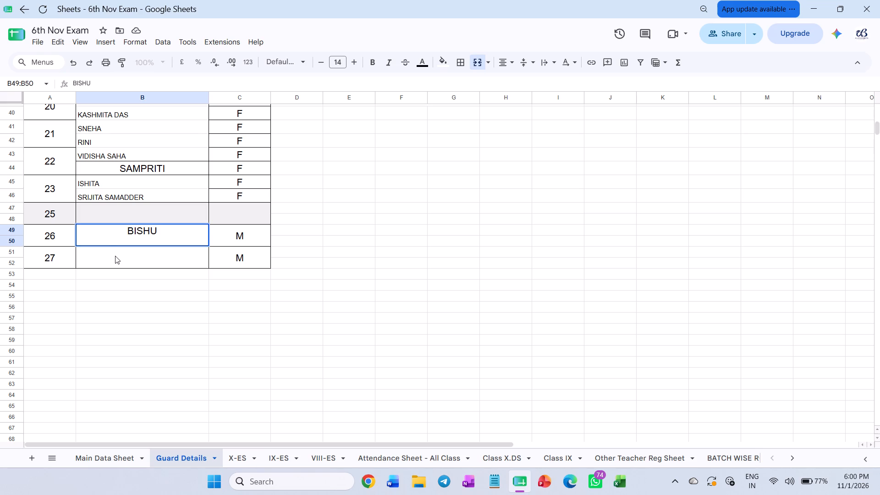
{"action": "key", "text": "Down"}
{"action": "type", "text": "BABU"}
{"action": "scroll", "coordinate": [137, 198], "scroll_direction": "up", "scroll_amount": 1}
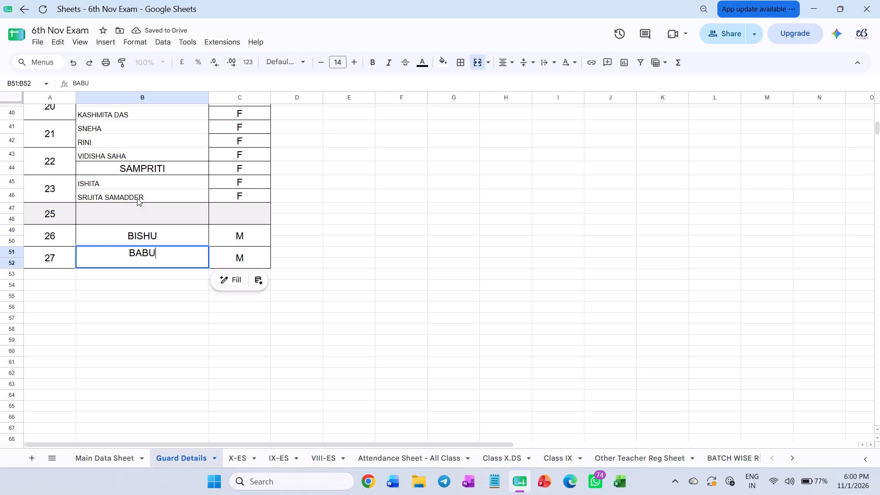
{"action": "scroll", "coordinate": [137, 198], "scroll_direction": "up", "scroll_amount": 3}
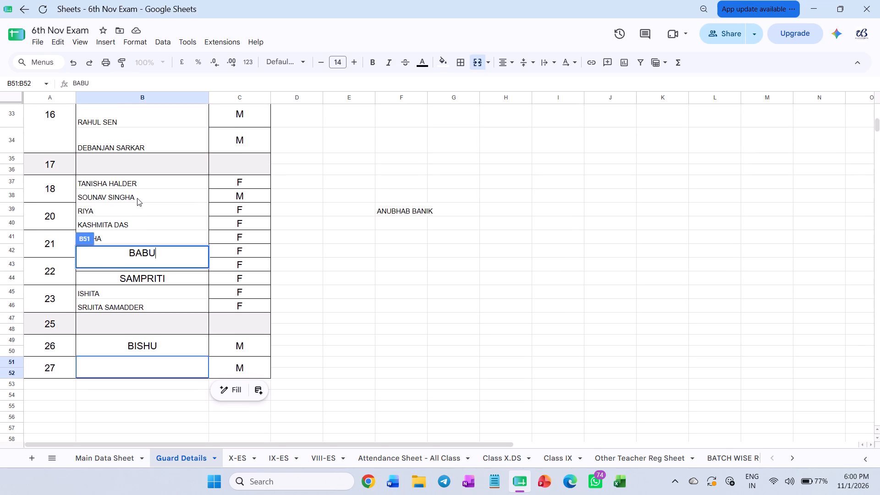
{"action": "left_click", "coordinate": [137, 198]}
Set the font size of the guard names for rooms 18 to 23 (B37:B46) to 14.
{"action": "scroll", "coordinate": [139, 187], "scroll_direction": "up", "scroll_amount": 1}
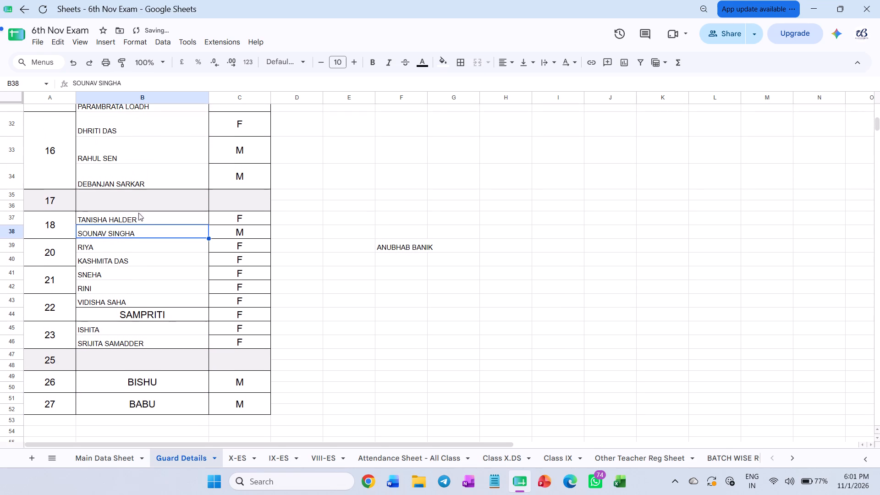
{"action": "left_click", "coordinate": [145, 316]}
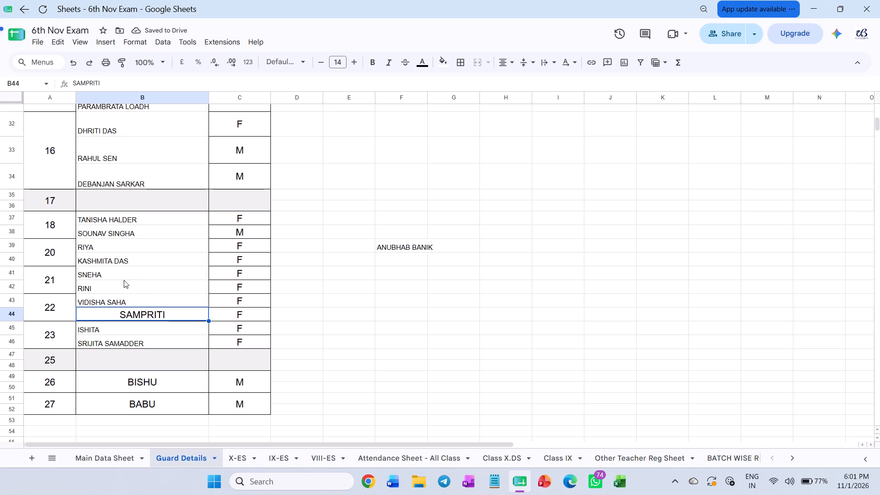
{"action": "left_click_drag", "start_coordinate": [96, 214], "coordinate": [128, 341]}
{"action": "double_click", "coordinate": [352, 64]}
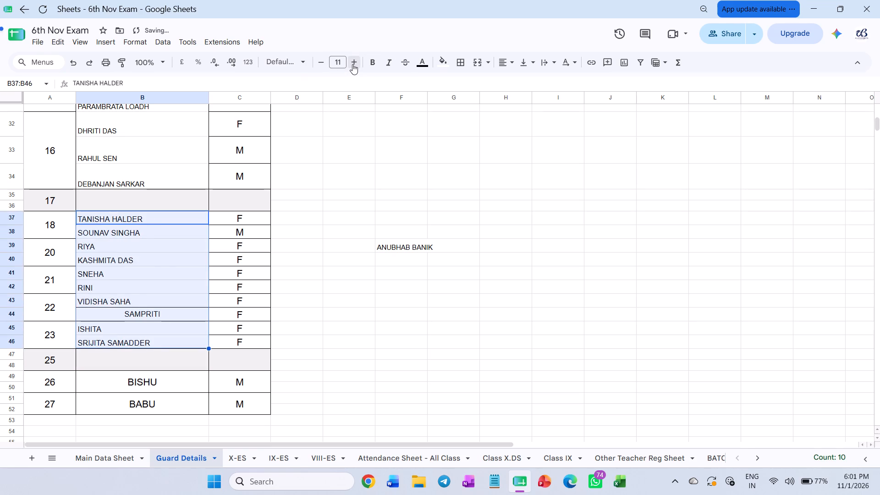
{"action": "left_click", "coordinate": [352, 64]}
{"action": "left_click", "coordinate": [352, 64]}
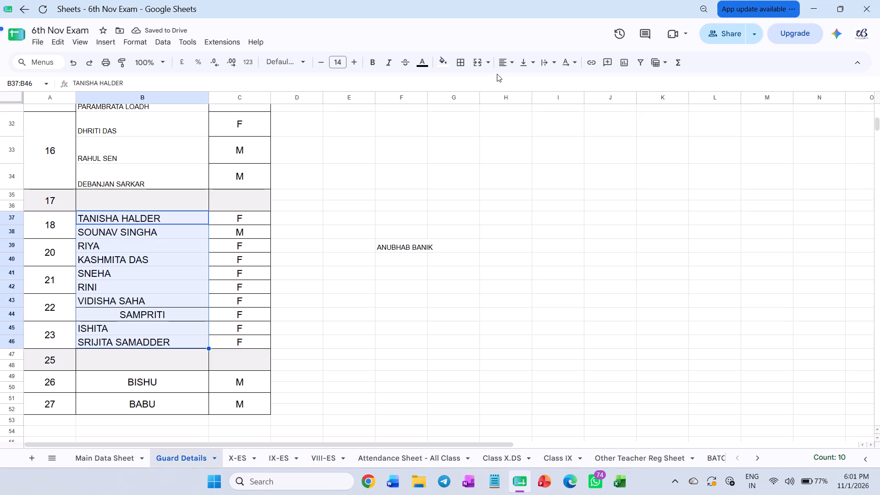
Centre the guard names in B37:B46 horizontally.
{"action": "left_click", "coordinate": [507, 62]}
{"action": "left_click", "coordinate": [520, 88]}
Left-align the guard names for rooms 18 to 23 in B37:B46.
{"action": "left_click", "coordinate": [508, 58]}
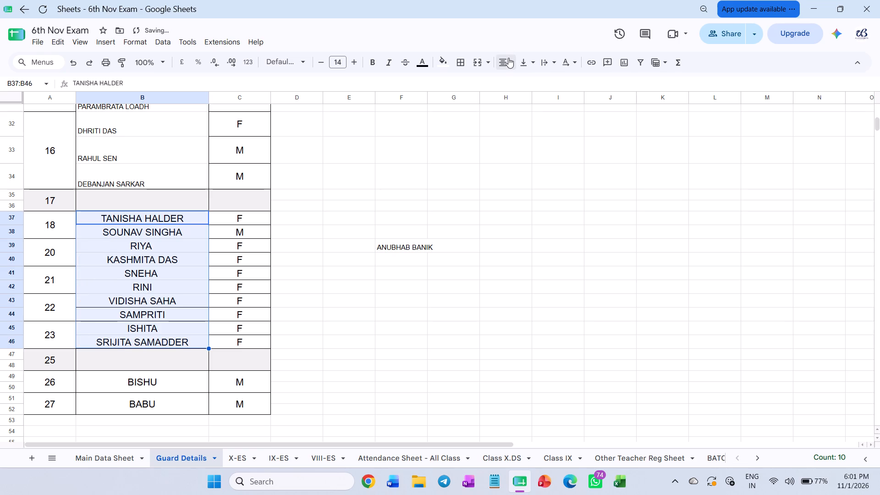
{"action": "left_click", "coordinate": [507, 81]}
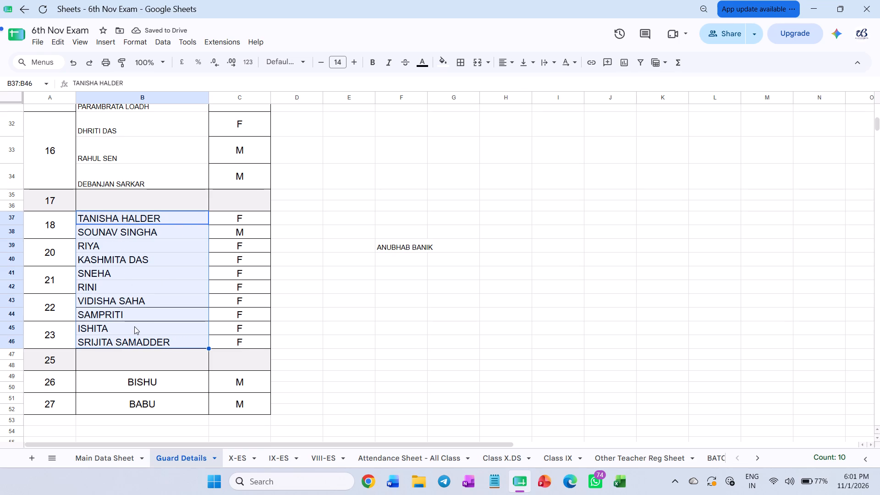
Left-align the guard name cells for rooms 12 to 27 in B24:B52.
{"action": "scroll", "coordinate": [134, 326], "scroll_direction": "up", "scroll_amount": 4}
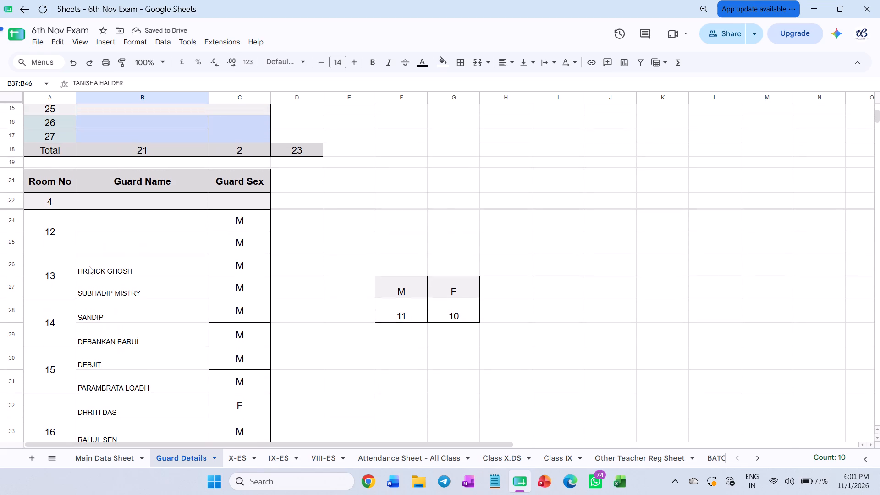
{"action": "left_click_drag", "start_coordinate": [89, 266], "coordinate": [119, 424]}
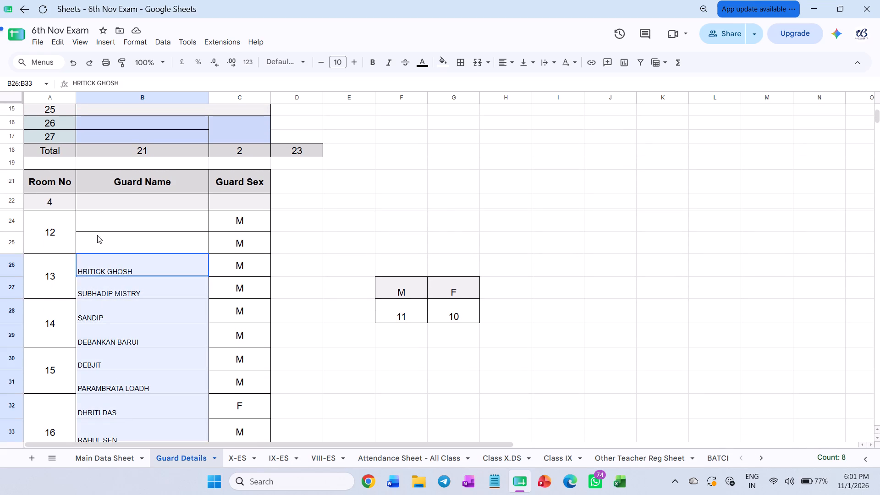
{"action": "left_click_drag", "start_coordinate": [97, 218], "coordinate": [109, 435]}
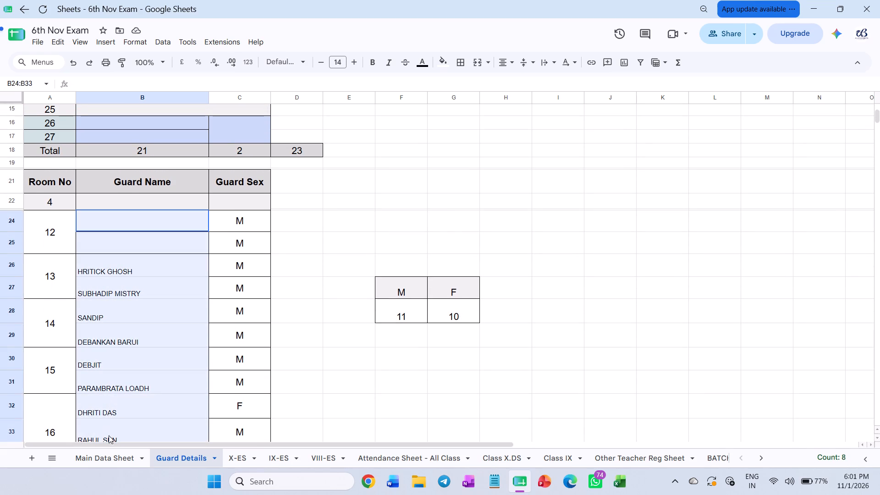
{"action": "left_click_drag", "start_coordinate": [109, 435], "coordinate": [123, 436]}
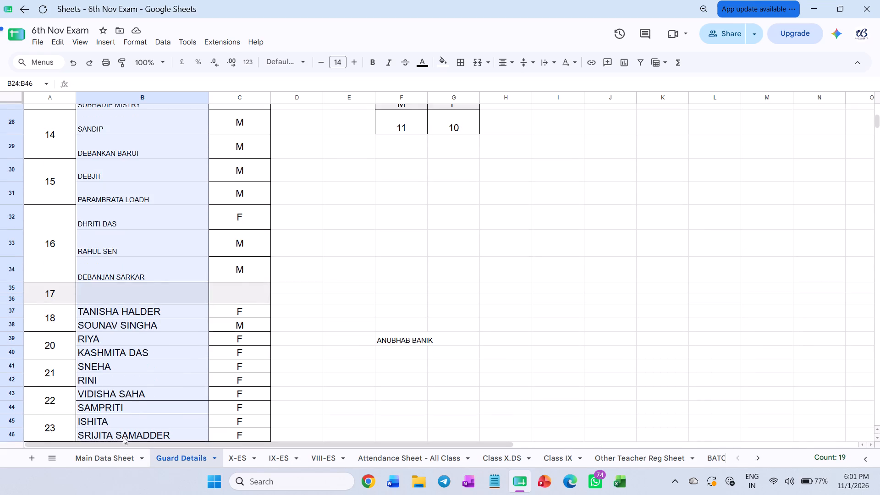
{"action": "left_click_drag", "start_coordinate": [123, 436], "coordinate": [123, 427]}
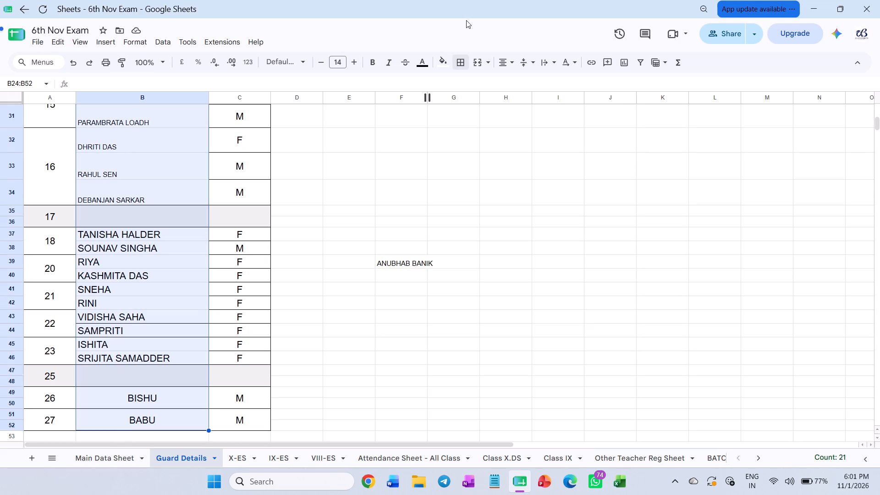
{"action": "left_click", "coordinate": [502, 59]}
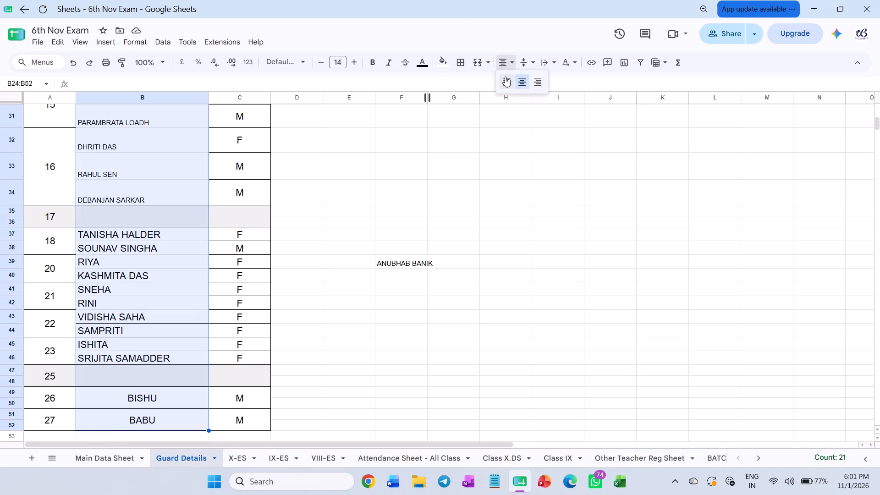
{"action": "left_click", "coordinate": [505, 77]}
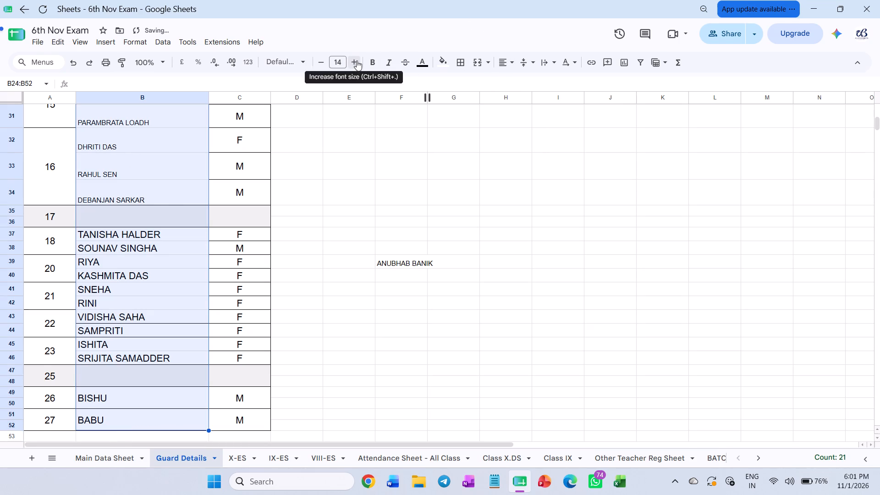
Set the font size of all guard name cells in B24:B52 to 14.
{"action": "left_click", "coordinate": [357, 60]}
{"action": "left_click", "coordinate": [319, 60]}
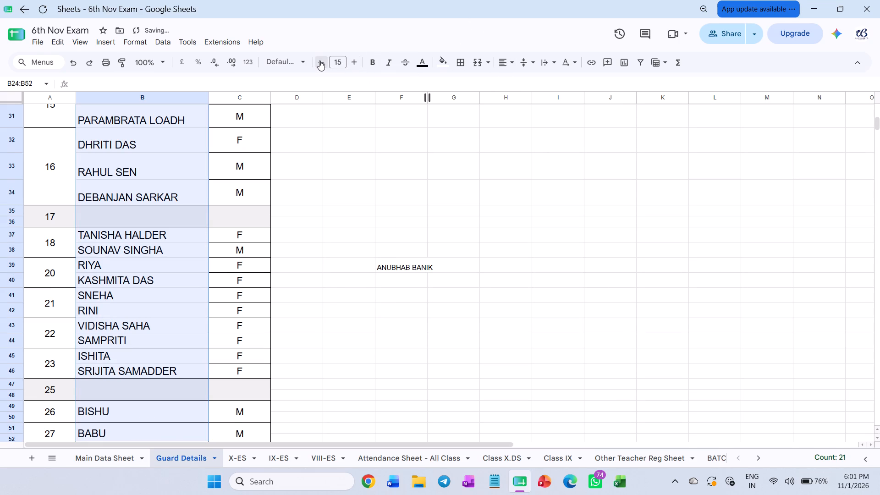
{"action": "scroll", "coordinate": [200, 187], "scroll_direction": "up", "scroll_amount": 3}
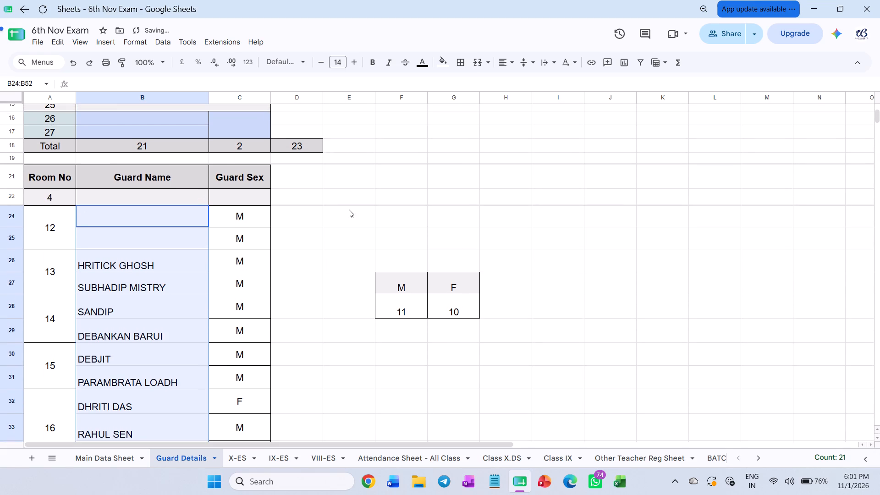
{"action": "left_click", "coordinate": [349, 209]}
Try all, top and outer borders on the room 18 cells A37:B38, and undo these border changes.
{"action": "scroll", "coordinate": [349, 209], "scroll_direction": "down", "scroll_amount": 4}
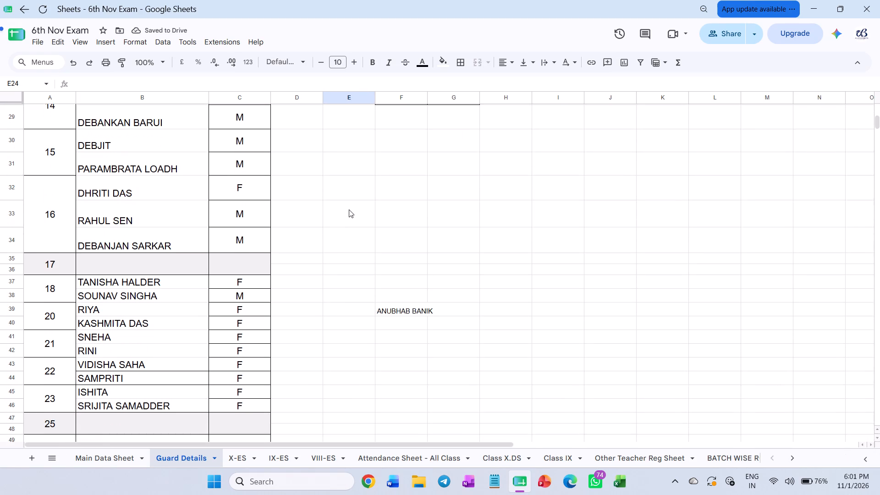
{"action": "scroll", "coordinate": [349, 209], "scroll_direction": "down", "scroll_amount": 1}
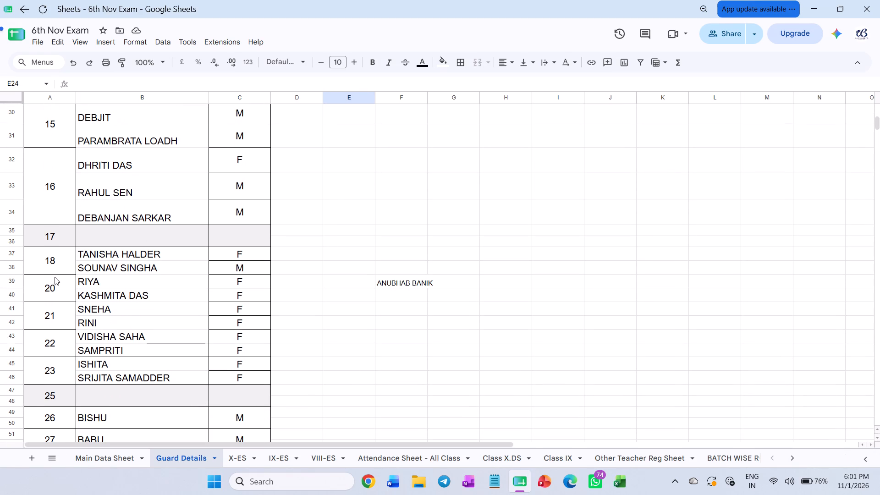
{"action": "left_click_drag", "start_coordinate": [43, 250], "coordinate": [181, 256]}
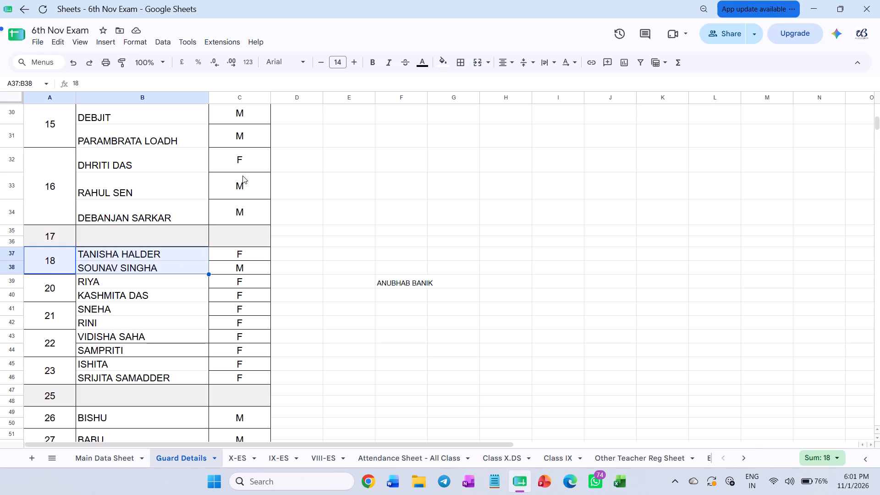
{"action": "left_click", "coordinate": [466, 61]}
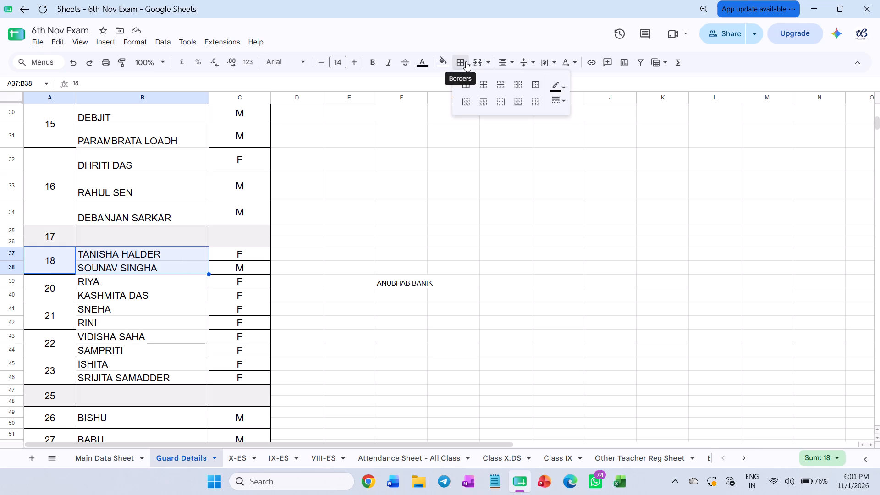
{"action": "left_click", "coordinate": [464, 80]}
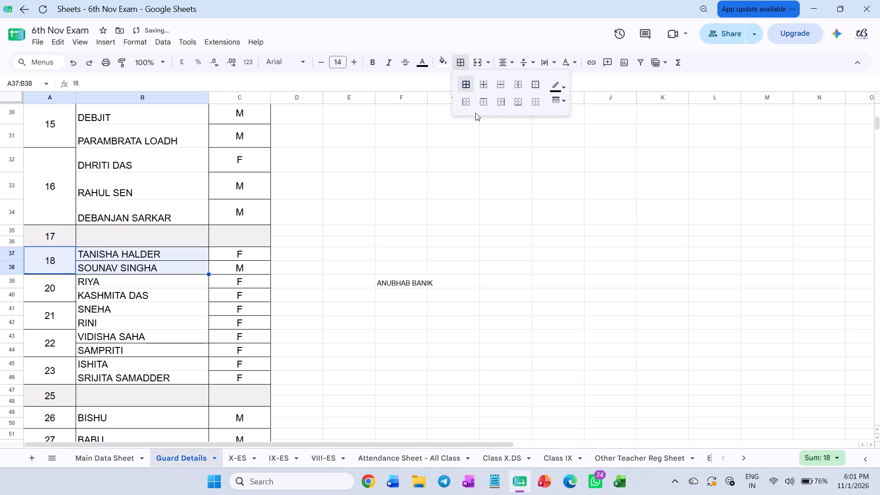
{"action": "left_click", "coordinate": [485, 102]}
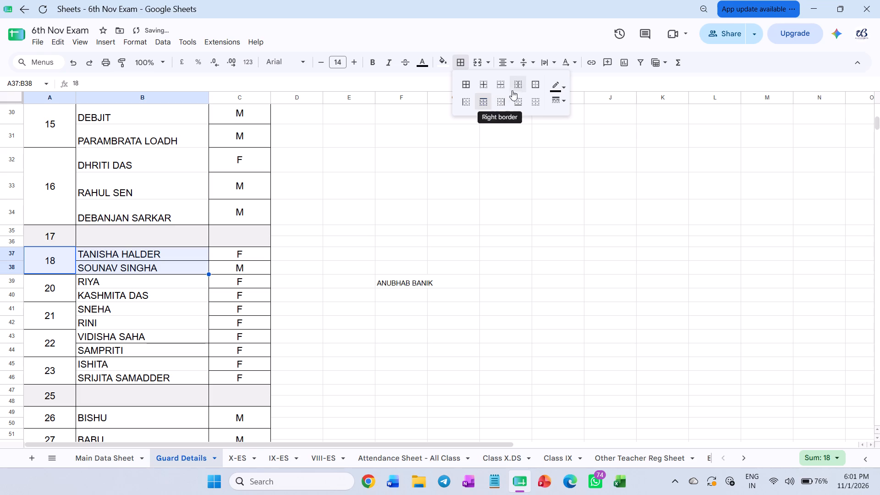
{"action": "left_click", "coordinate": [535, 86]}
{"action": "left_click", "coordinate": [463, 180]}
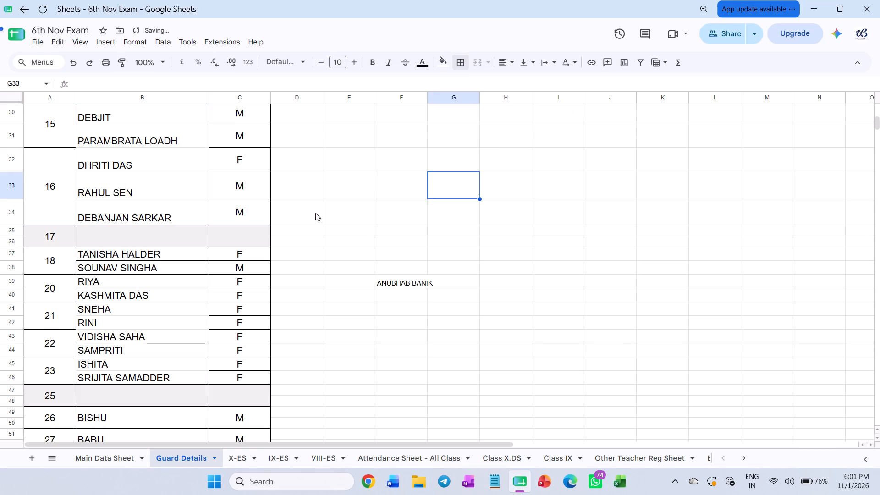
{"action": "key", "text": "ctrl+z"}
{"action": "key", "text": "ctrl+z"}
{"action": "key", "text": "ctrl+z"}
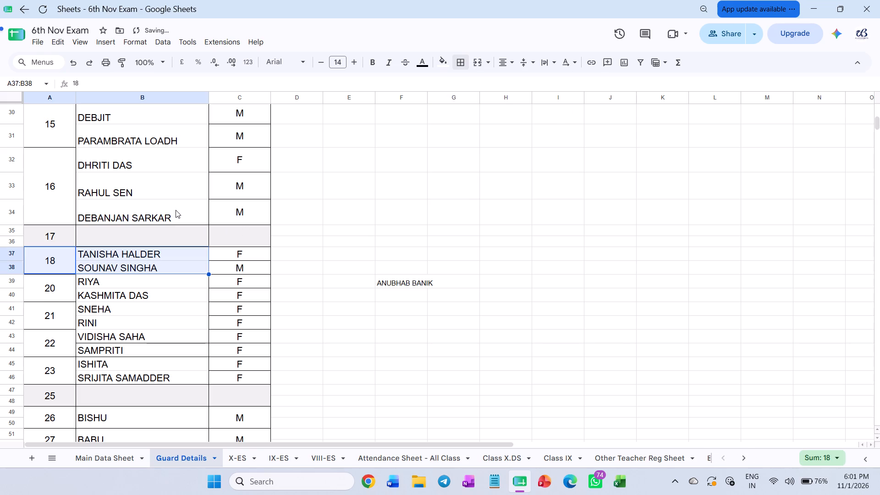
Apply an outer border to the room 18 cells A37:B38 and another to the room 20 guard names in B39:B40.
{"action": "left_click", "coordinate": [468, 62]}
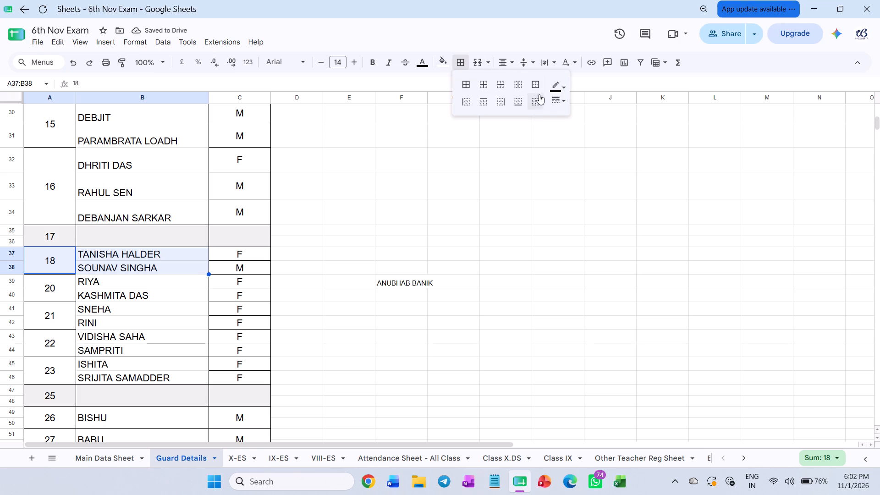
{"action": "left_click", "coordinate": [534, 88]}
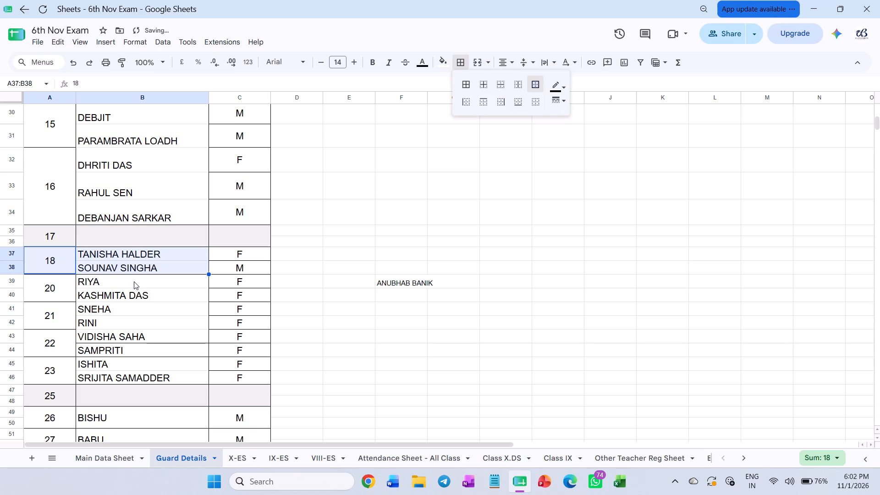
{"action": "left_click", "coordinate": [133, 281]}
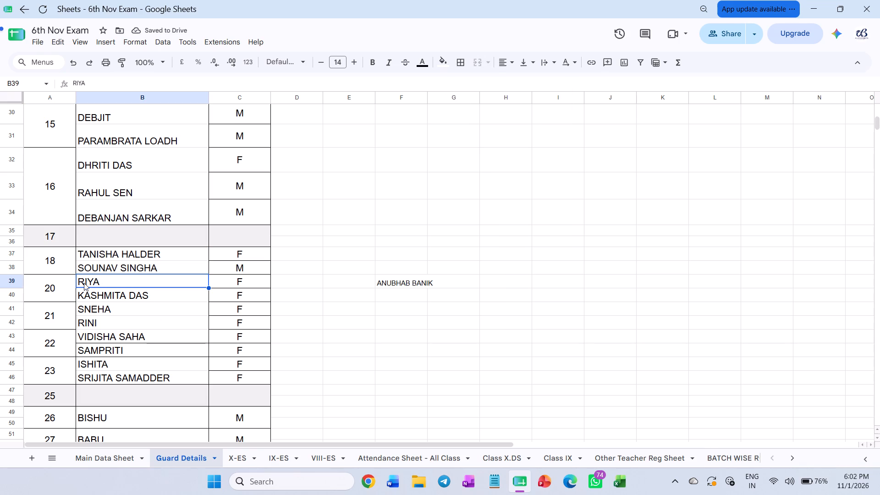
{"action": "left_click_drag", "start_coordinate": [81, 280], "coordinate": [159, 290]}
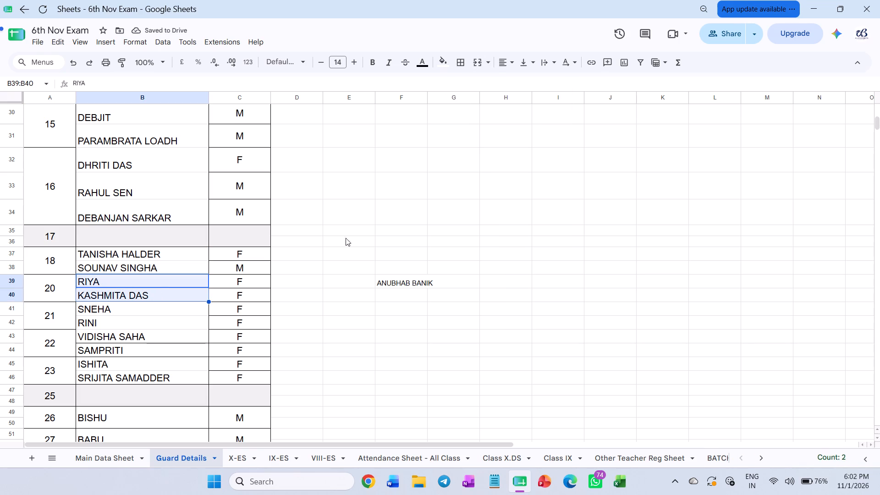
{"action": "left_click", "coordinate": [467, 61]}
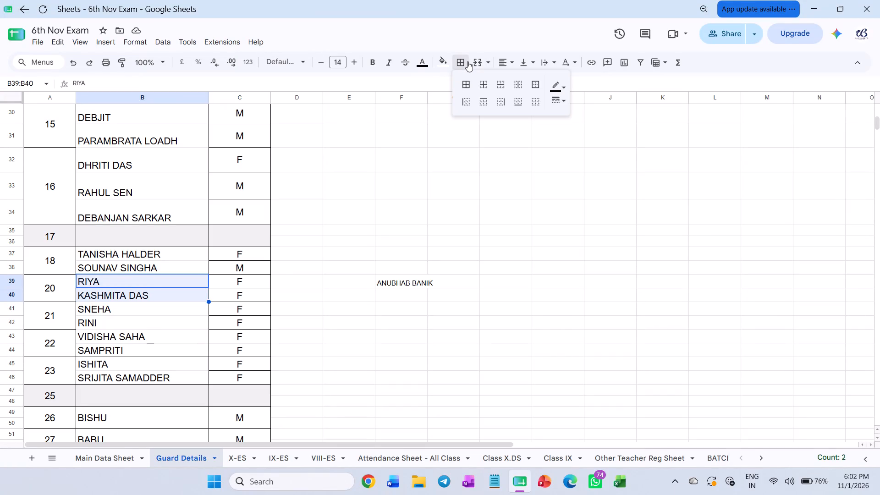
{"action": "left_click", "coordinate": [535, 87]}
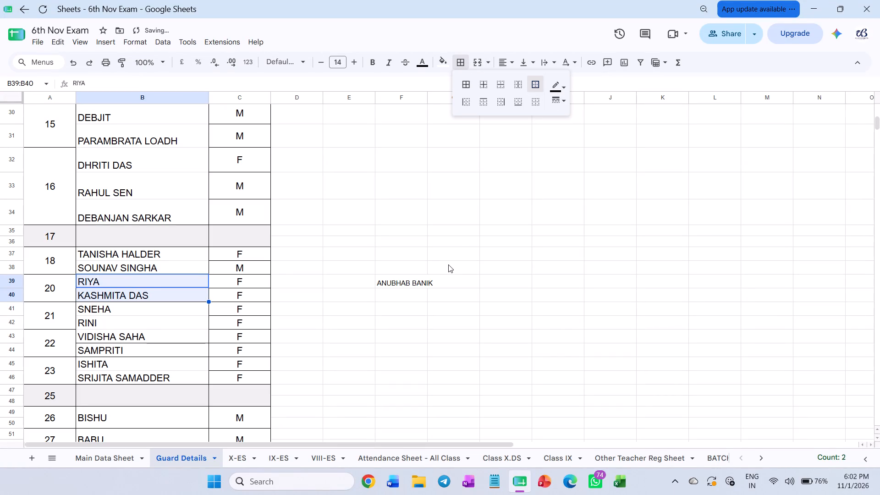
{"action": "left_click", "coordinate": [448, 264]}
Apply an outer border around the two room 21 guard names in B41:B42.
{"action": "scroll", "coordinate": [78, 331], "scroll_direction": "down", "scroll_amount": 1}
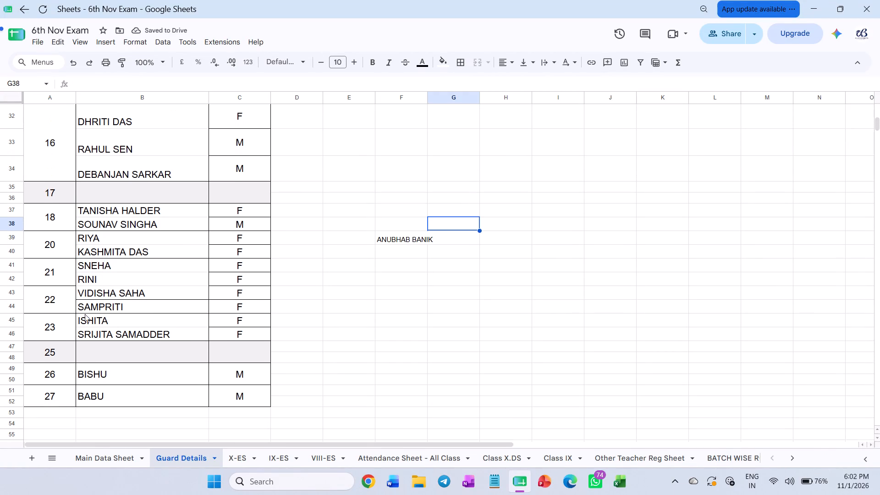
{"action": "left_click_drag", "start_coordinate": [78, 262], "coordinate": [110, 287]}
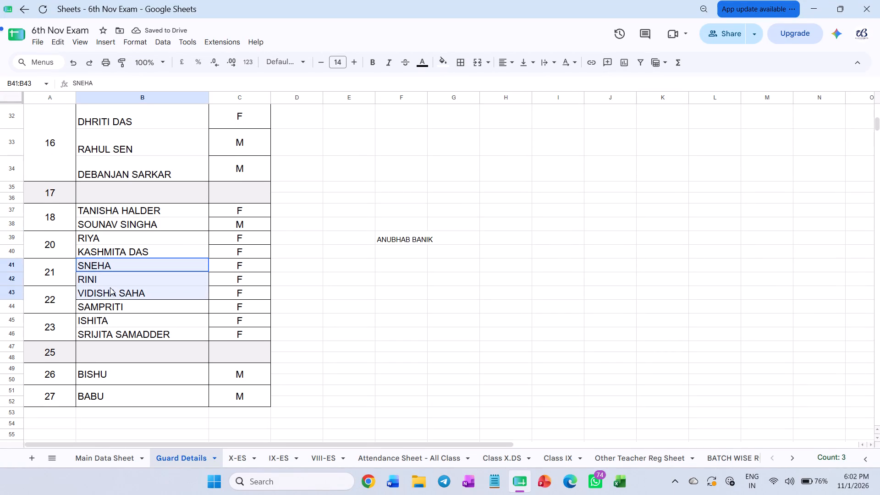
{"action": "left_click_drag", "start_coordinate": [110, 287], "coordinate": [111, 284]}
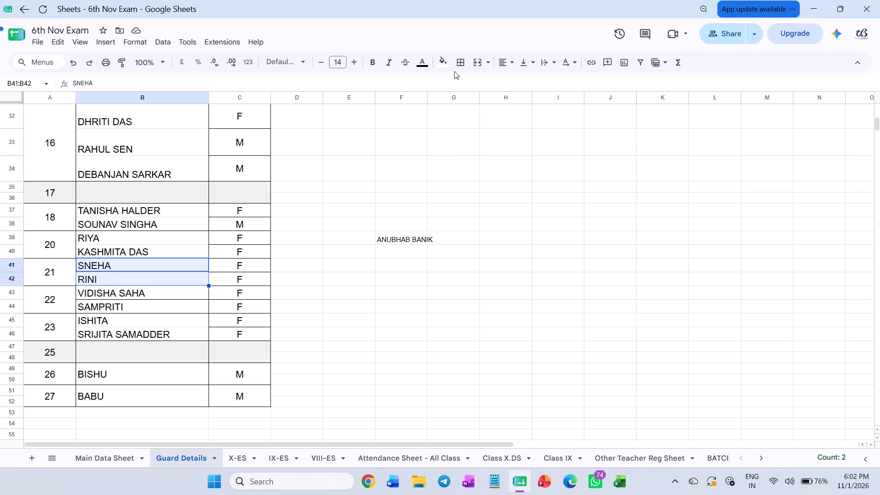
{"action": "left_click", "coordinate": [462, 68]}
{"action": "left_click", "coordinate": [537, 91]}
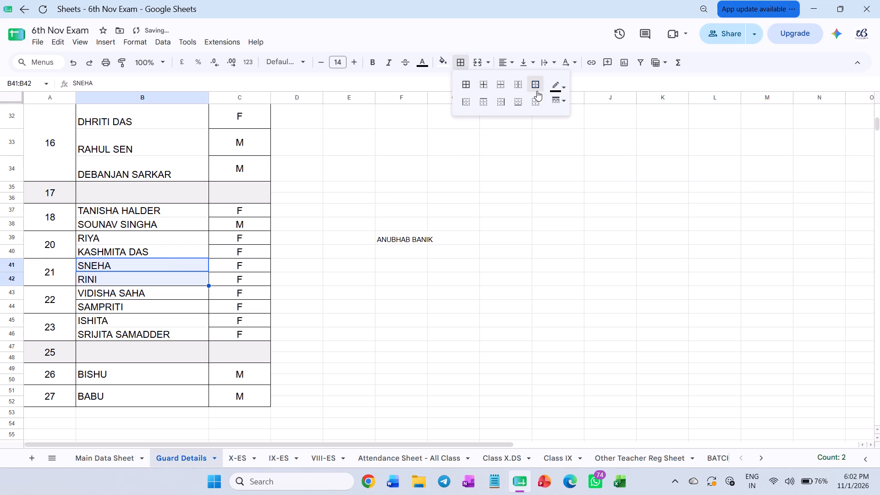
Clear the borders of the room 22 guard names in B43:B44 and apply only an outer border.
{"action": "left_click_drag", "start_coordinate": [127, 291], "coordinate": [128, 297]}
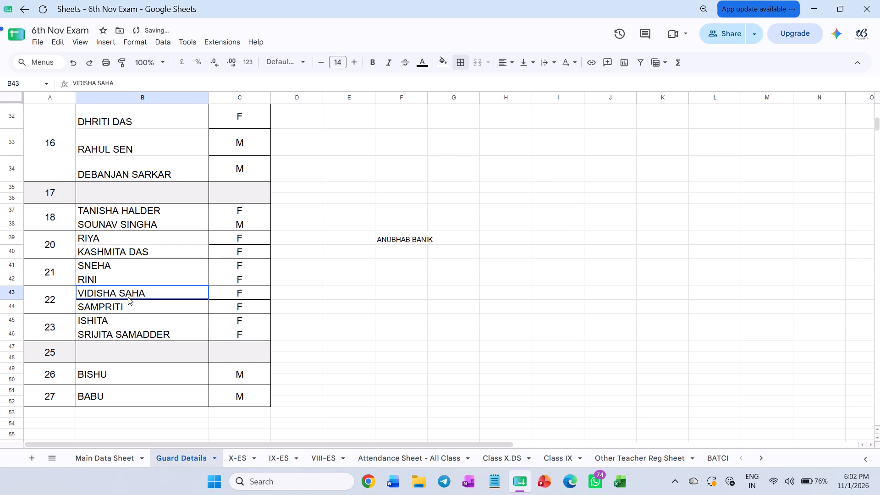
{"action": "left_click_drag", "start_coordinate": [128, 297], "coordinate": [130, 313]}
{"action": "left_click", "coordinate": [461, 60]}
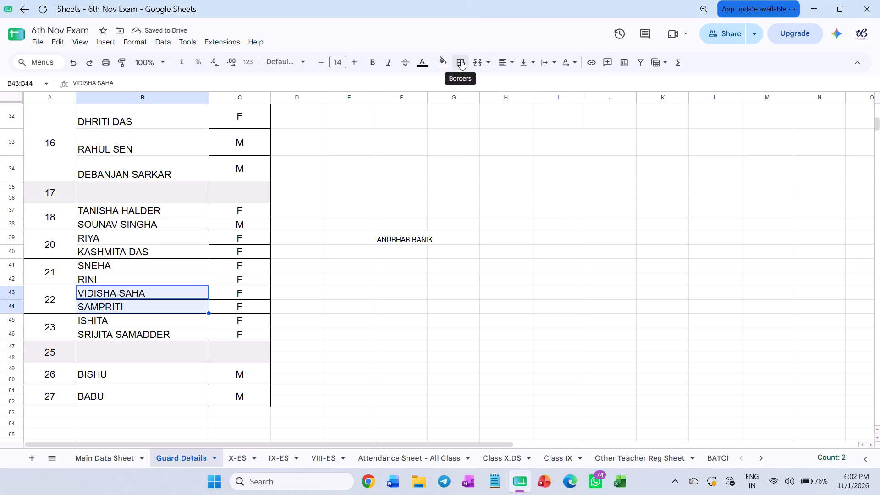
{"action": "left_click", "coordinate": [532, 82]}
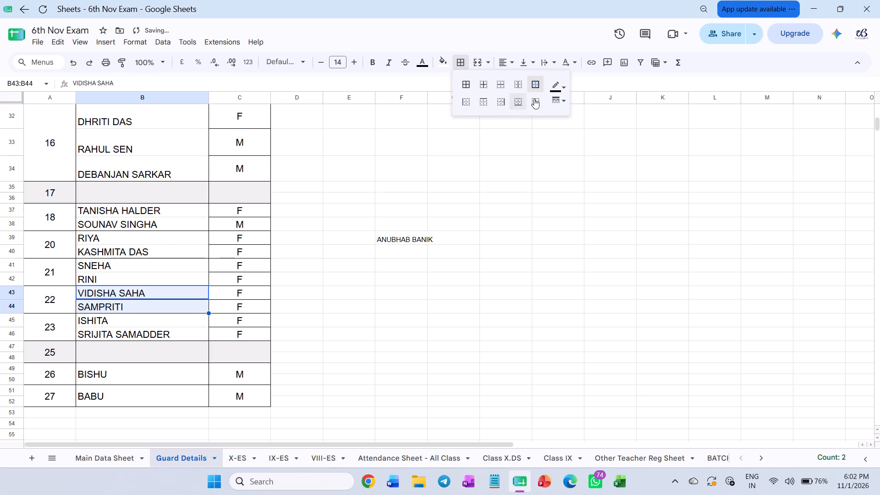
{"action": "left_click", "coordinate": [535, 104]}
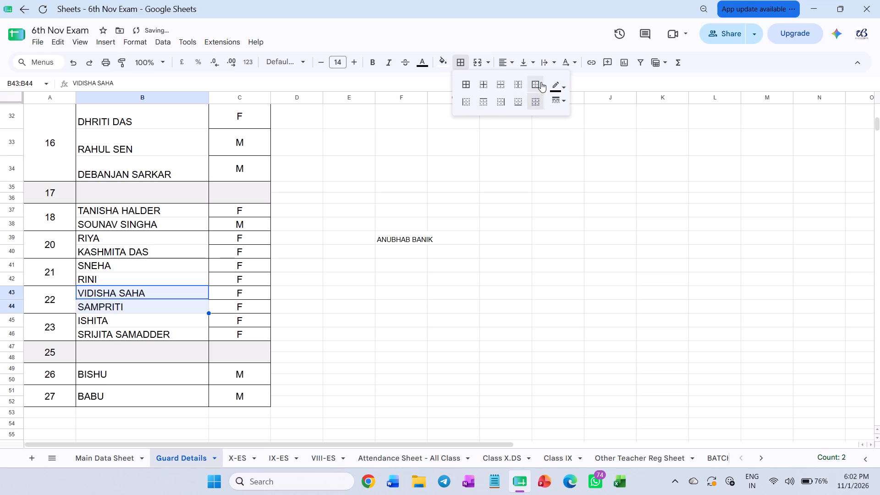
{"action": "left_click", "coordinate": [538, 82]}
{"action": "left_click", "coordinate": [491, 176]}
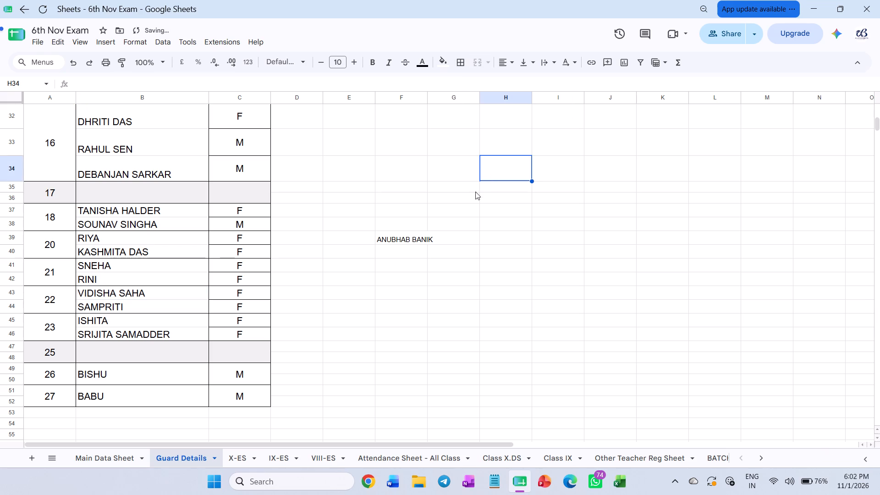
Make row 40 in room 20 and row 38 in room 18 slightly taller, by about the same amount.
{"action": "scroll", "coordinate": [291, 311], "scroll_direction": "down", "scroll_amount": 1}
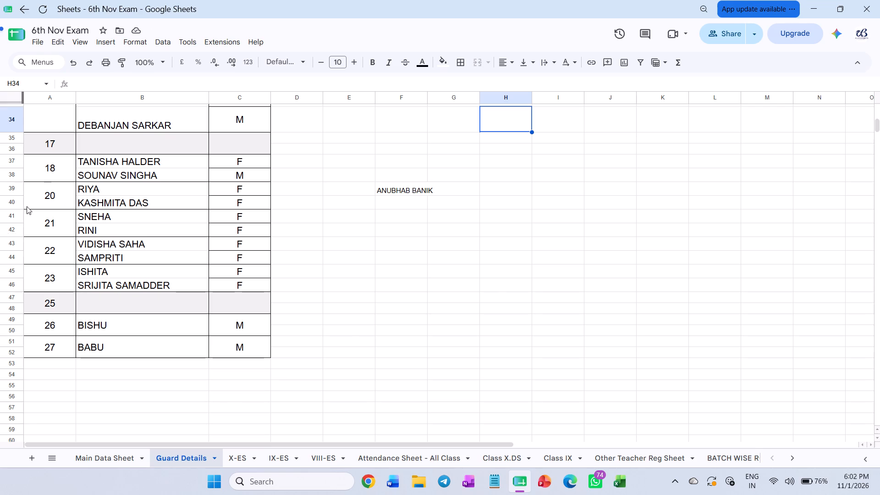
{"action": "left_click_drag", "start_coordinate": [12, 209], "coordinate": [12, 214]}
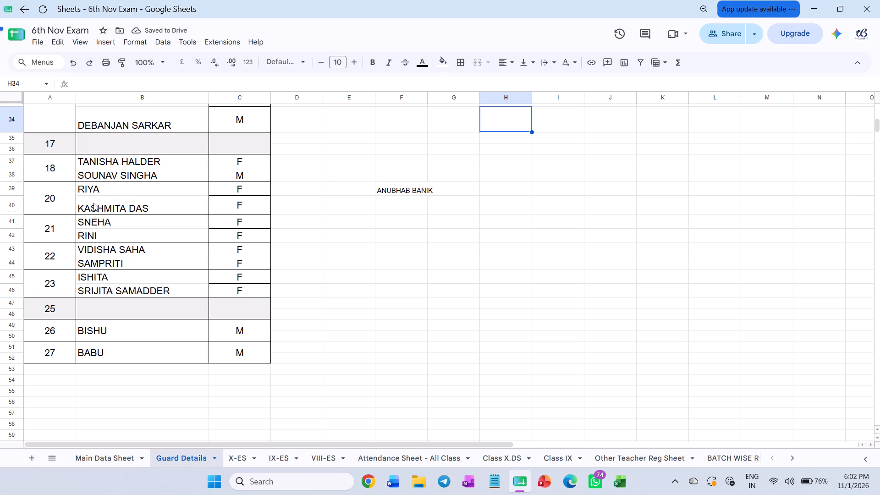
{"action": "left_click", "coordinate": [13, 181]}
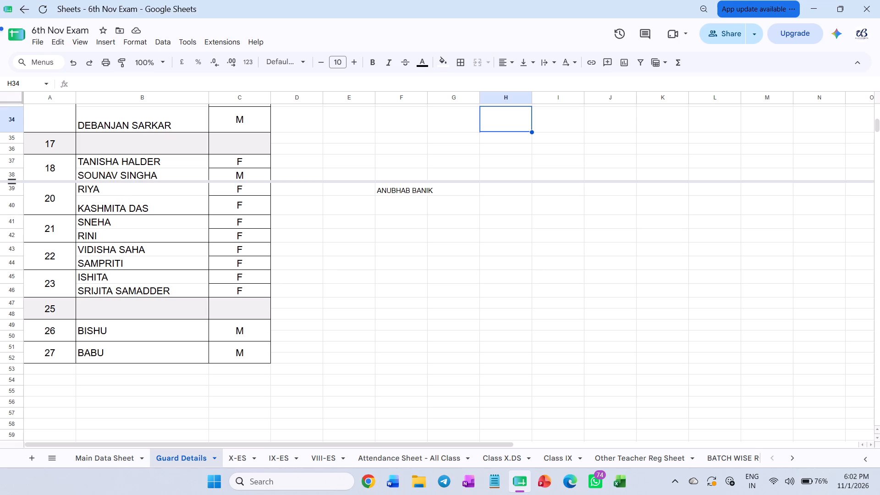
{"action": "left_click_drag", "start_coordinate": [10, 181], "coordinate": [10, 182]}
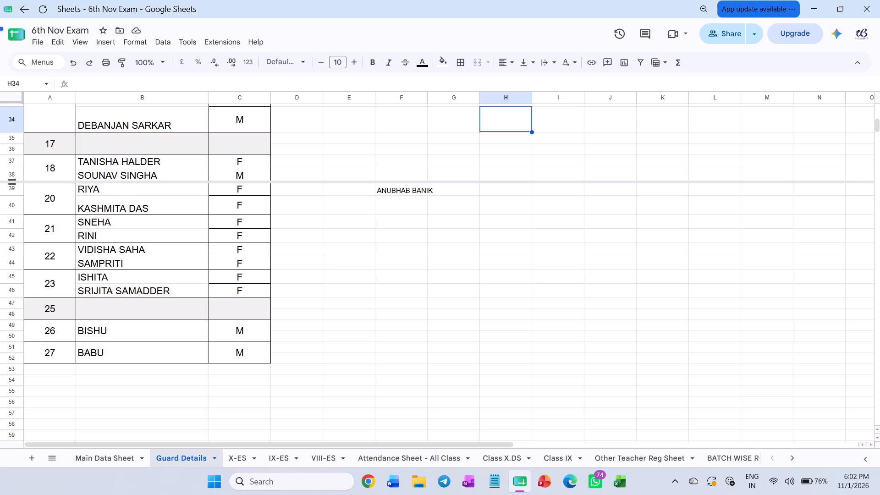
{"action": "left_click_drag", "start_coordinate": [10, 182], "coordinate": [9, 187]}
Vertically align the two room 13 guard names in B26:B27 to the middle of their cells.
{"action": "scroll", "coordinate": [71, 170], "scroll_direction": "up", "scroll_amount": 1}
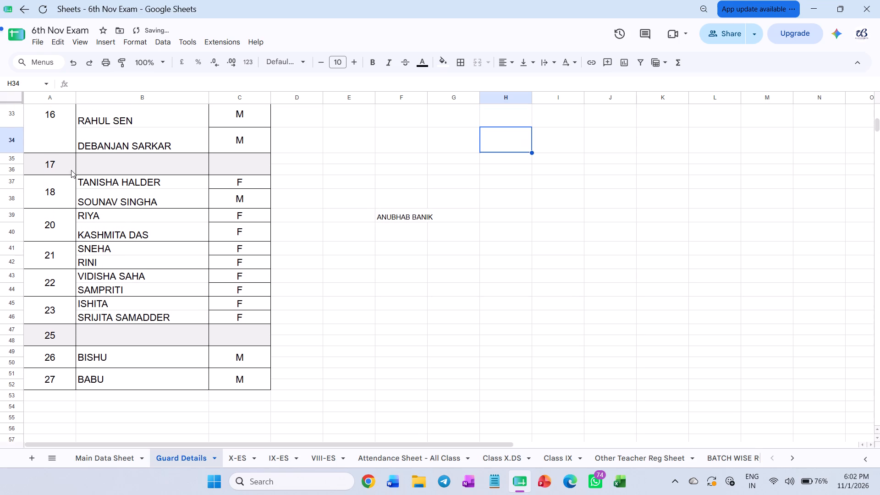
{"action": "scroll", "coordinate": [71, 170], "scroll_direction": "up", "scroll_amount": 2}
{"action": "scroll", "coordinate": [71, 170], "scroll_direction": "right", "scroll_amount": 1}
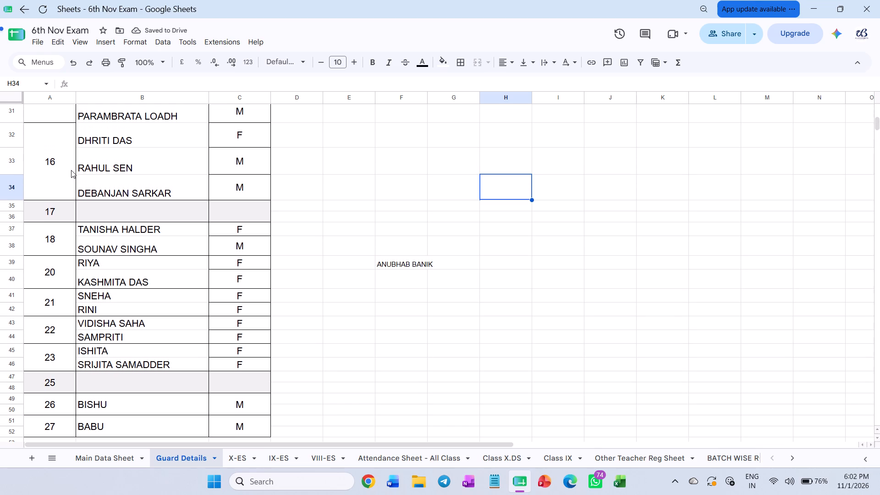
{"action": "scroll", "coordinate": [71, 170], "scroll_direction": "up", "scroll_amount": 5}
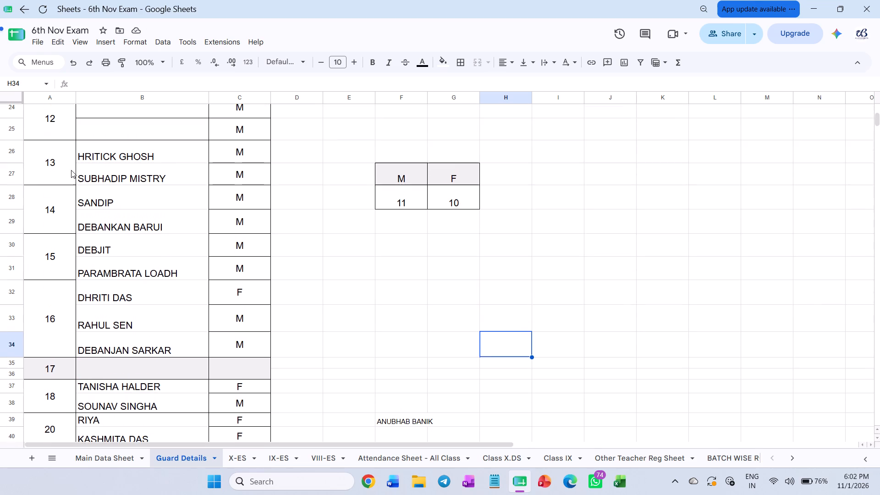
{"action": "left_click_drag", "start_coordinate": [88, 149], "coordinate": [102, 172]}
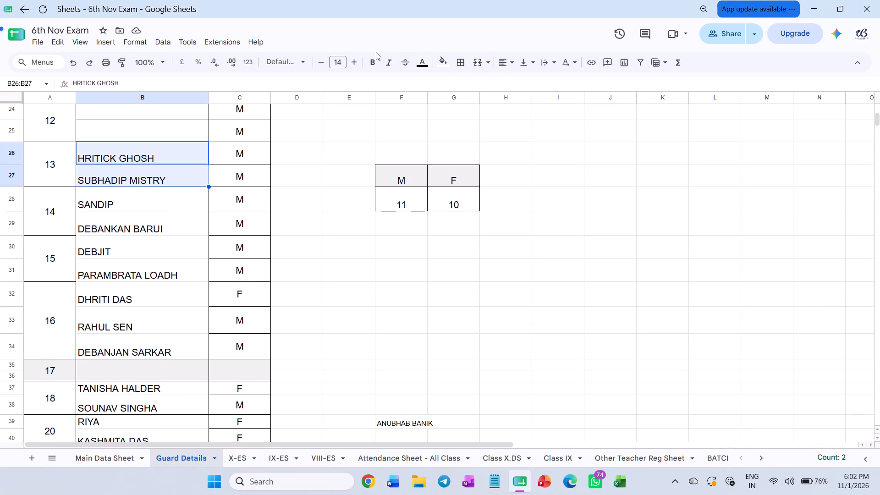
{"action": "left_click", "coordinate": [542, 64]}
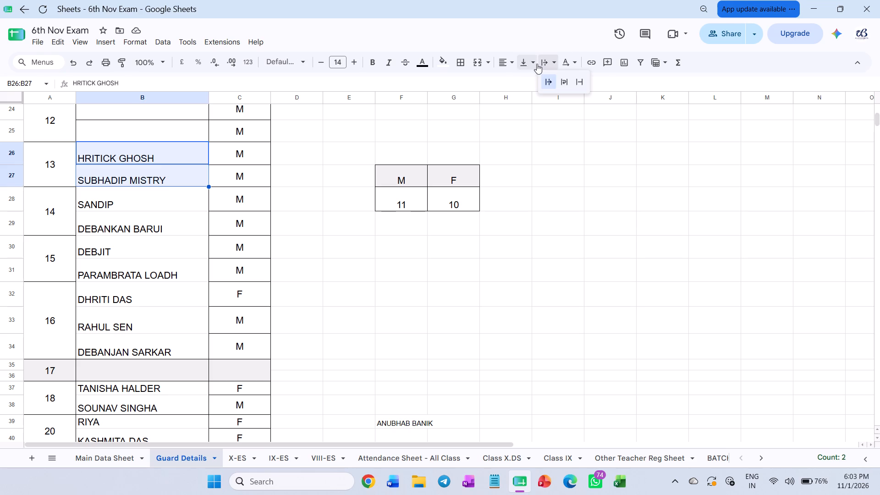
{"action": "left_click", "coordinate": [575, 66]}
{"action": "left_click", "coordinate": [575, 66]}
{"action": "left_click", "coordinate": [528, 66]}
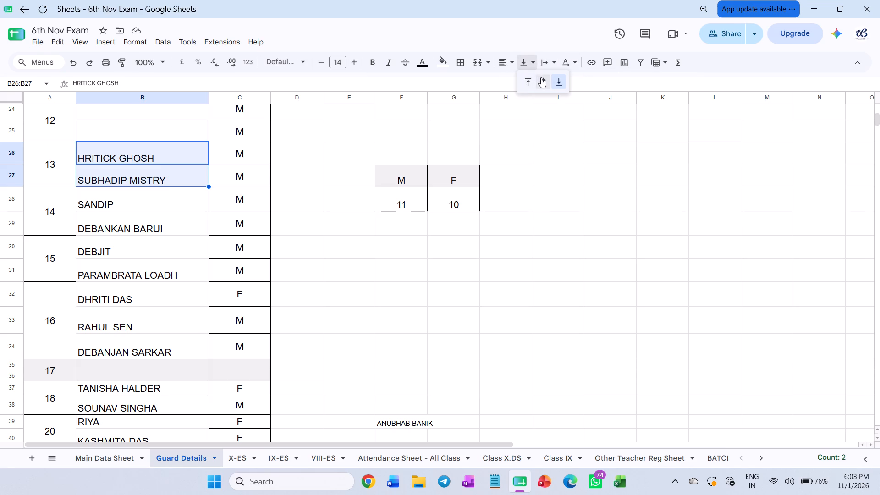
{"action": "left_click", "coordinate": [541, 77]}
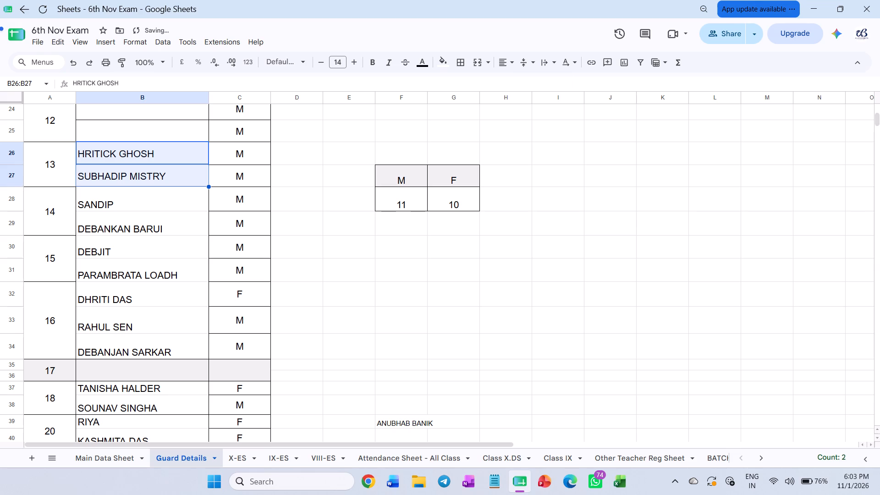